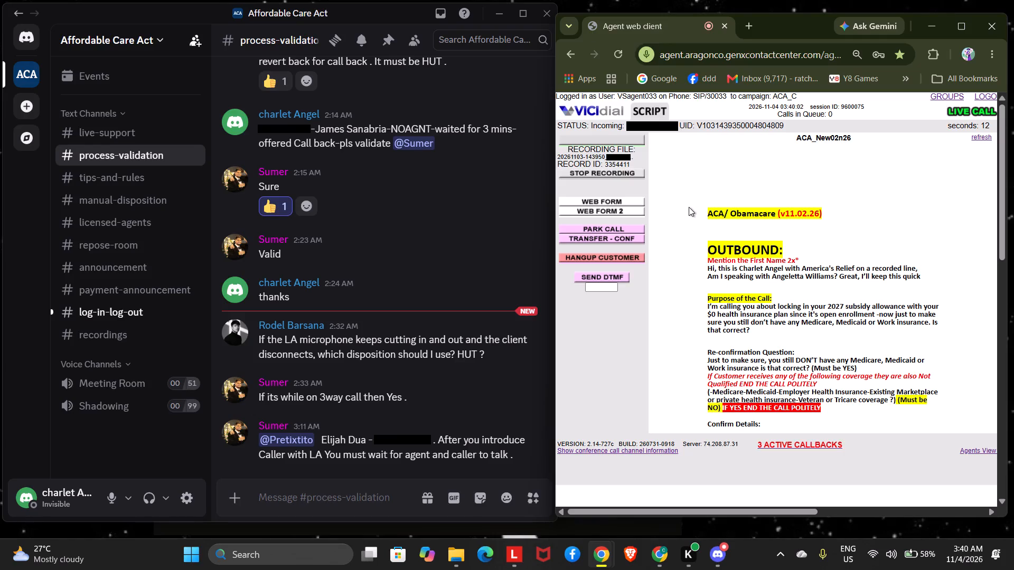
Hang up the live customer call and disposition it as DNC - DO NOT CALL.
left_click(617, 254)
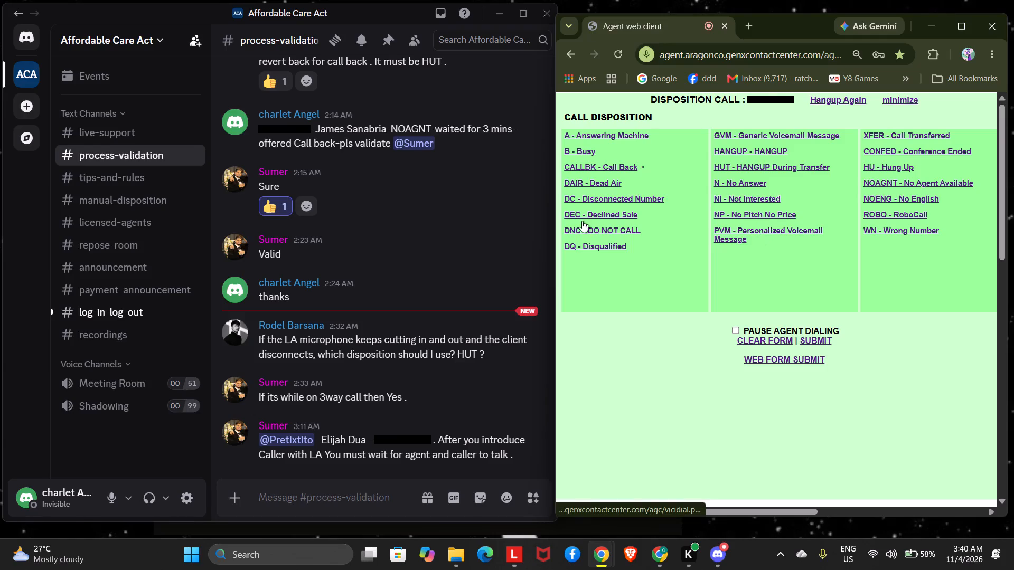
left_click(574, 230)
left_click(574, 230)
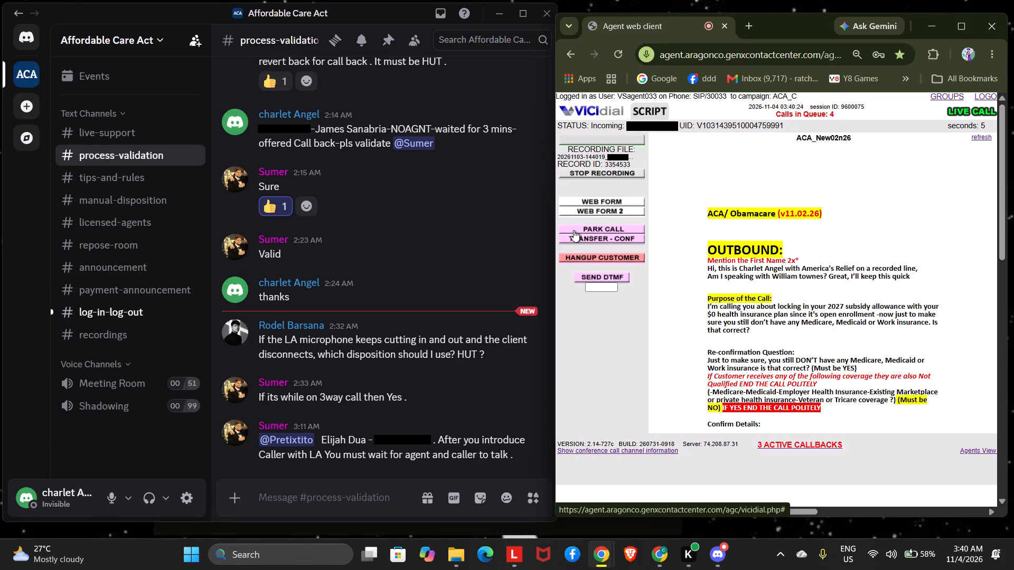
End the next customer's call and submit its disposition as NI - Not Interested.
left_click(632, 254)
left_click(732, 197)
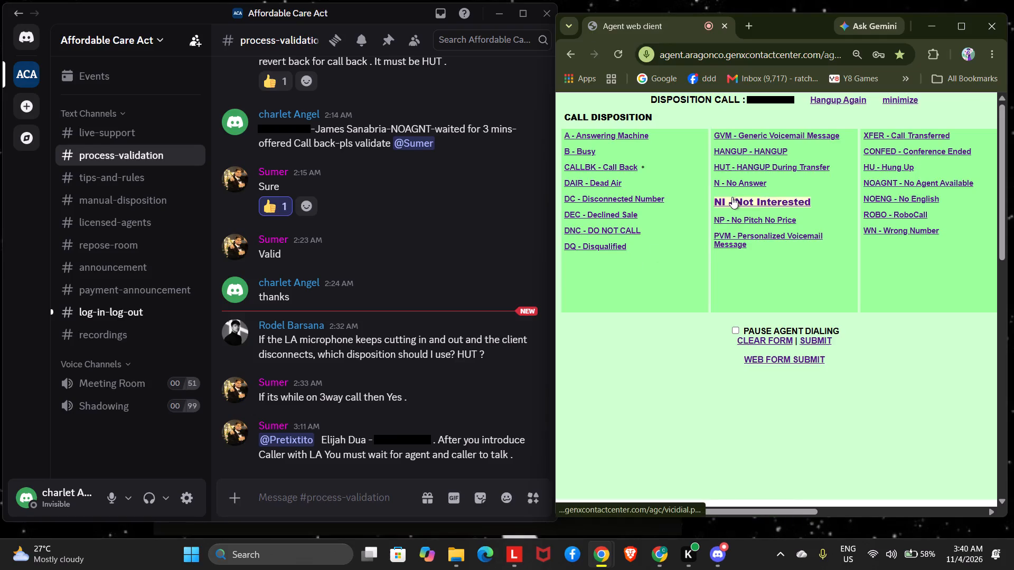
left_click(732, 197)
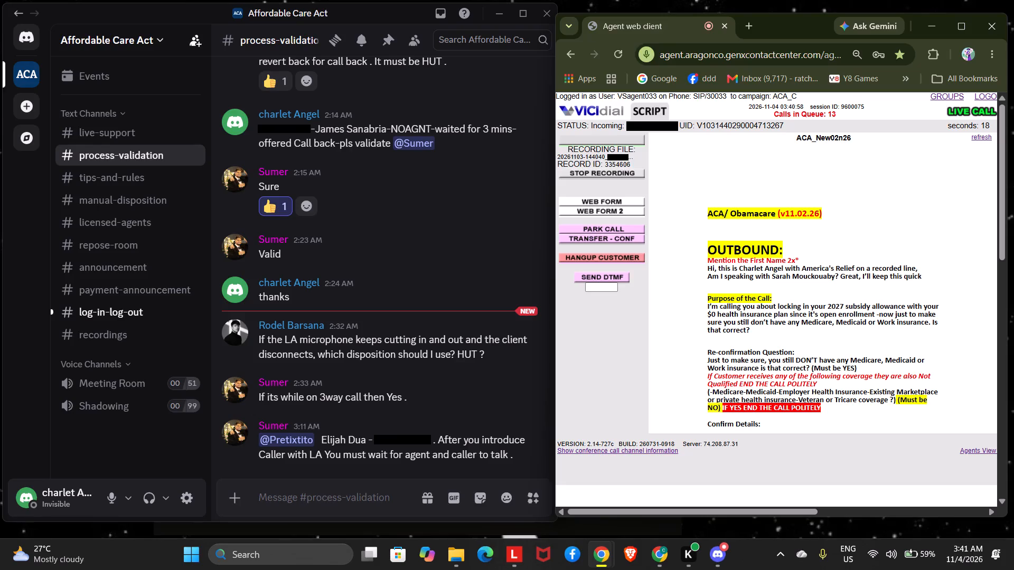
Hang up the following customer call and disposition it as NI - Not Interested.
left_click(633, 258)
double_click(738, 201)
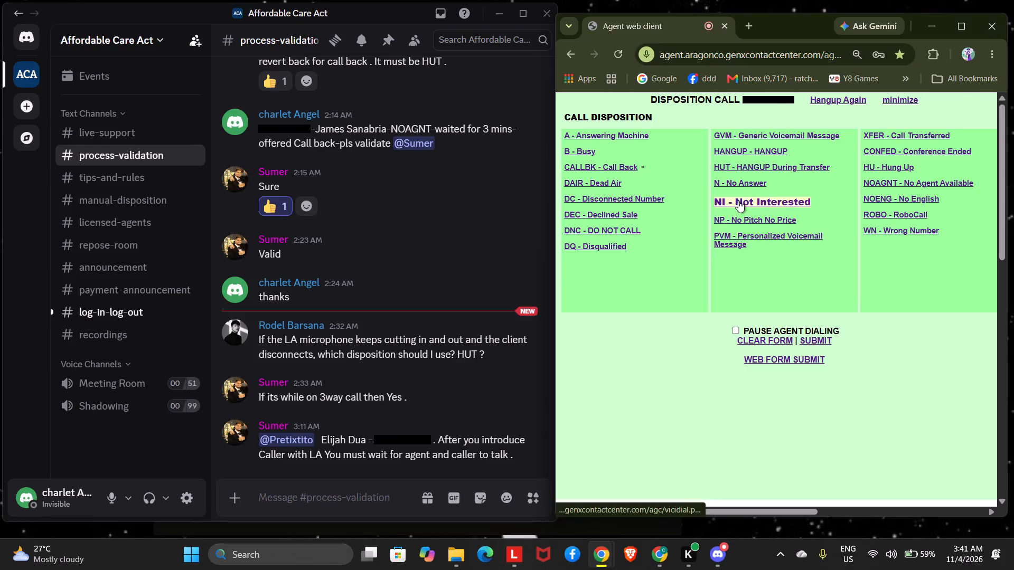
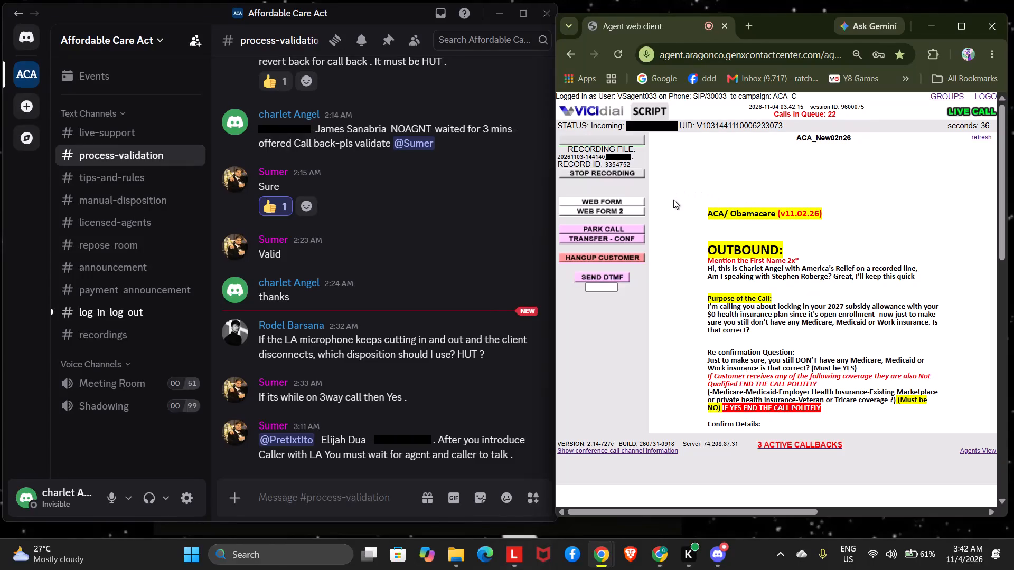
Hang up the current live ACA customer call and submit a disposition for it.
left_click(606, 256)
double_click(599, 243)
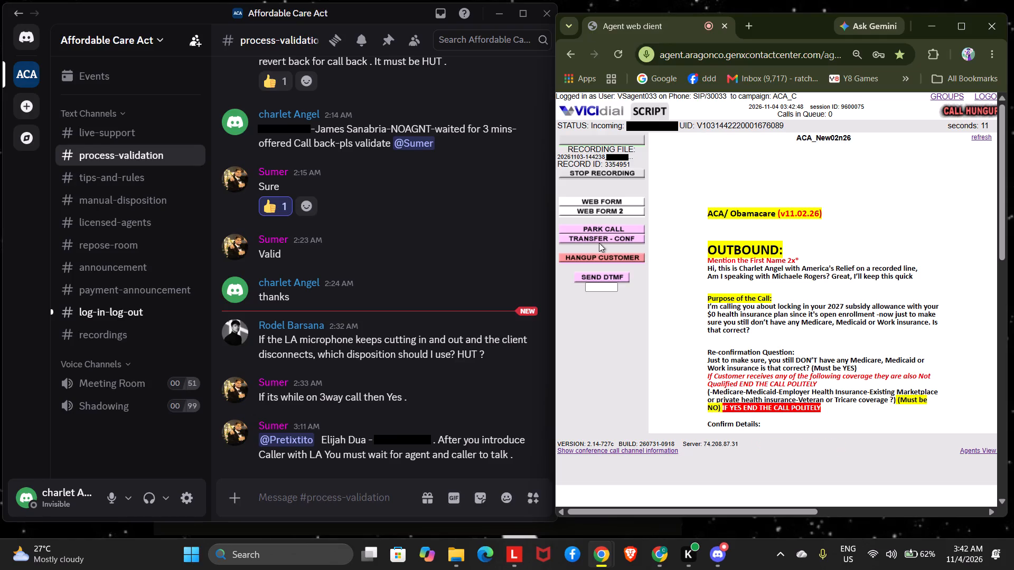
Close out the next incoming customer call, which the caller has dropped, and submit its disposition.
left_click(600, 257)
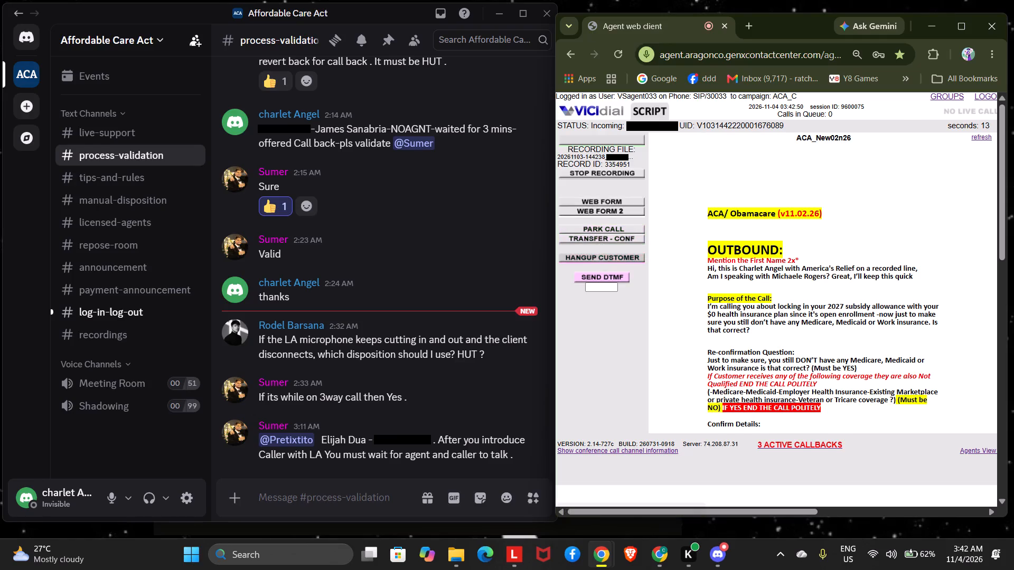
double_click(763, 198)
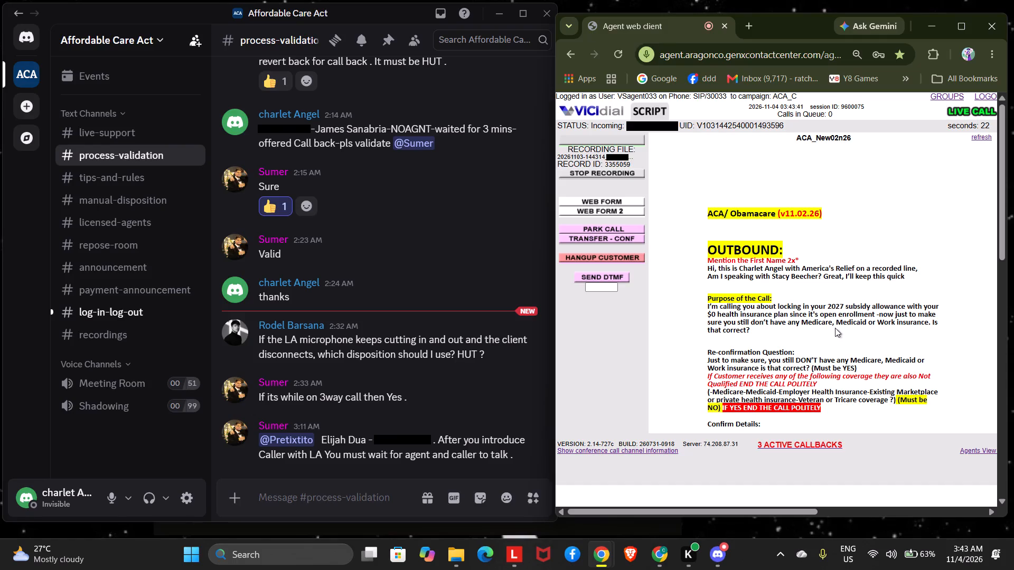
Hang up the following live customer call and select its disposition to close the record.
left_click(627, 258)
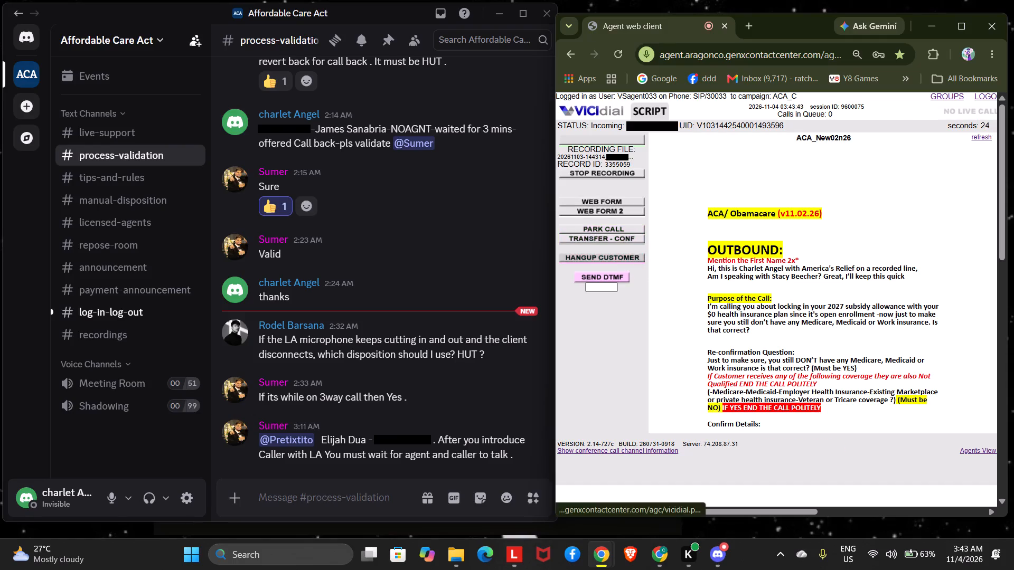
double_click(755, 196)
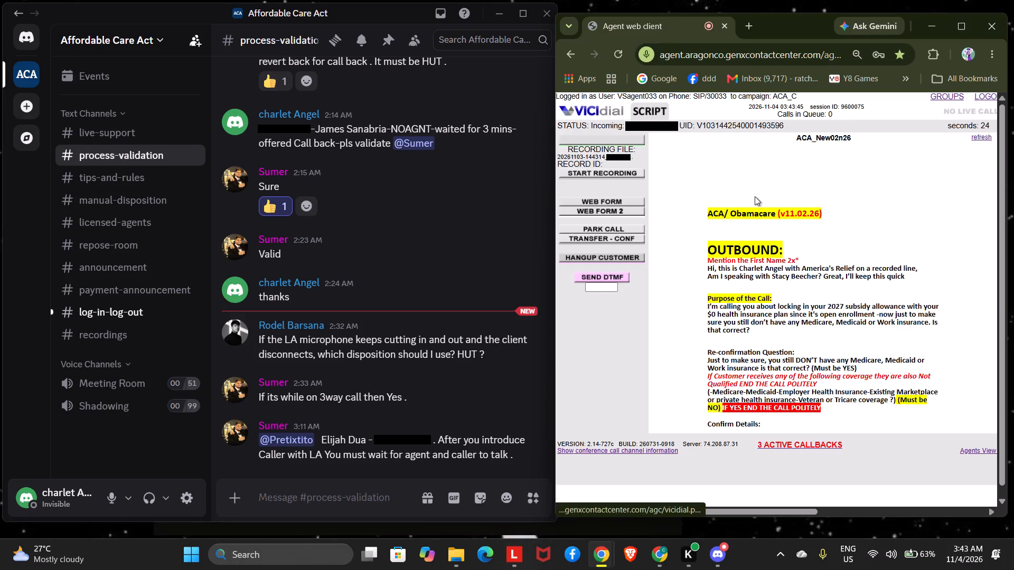
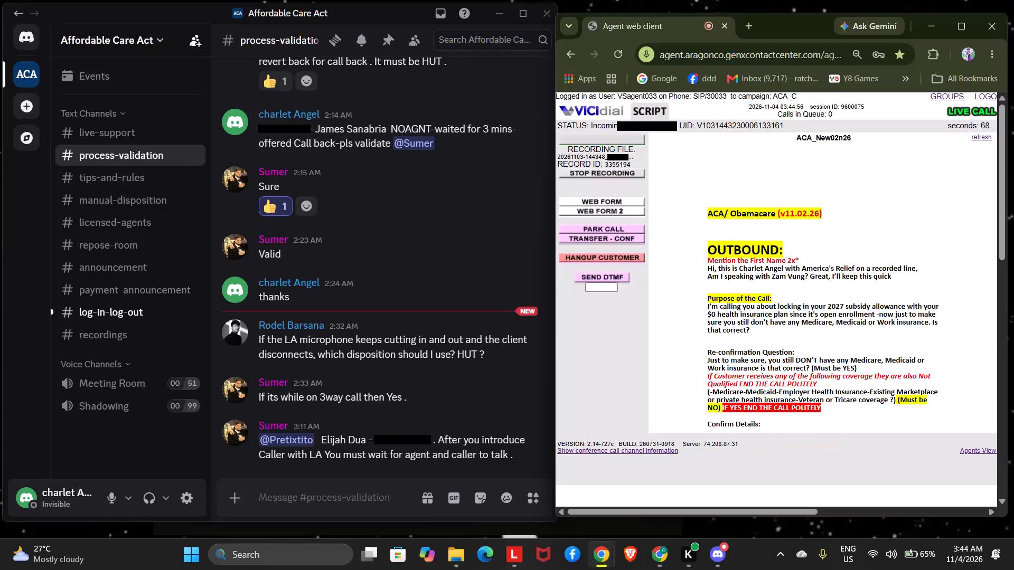
Follow the ACA script through to the transfer section and dial the licensed agent line into a three-way call with the customer.
scroll(825, 316, "down", 1)
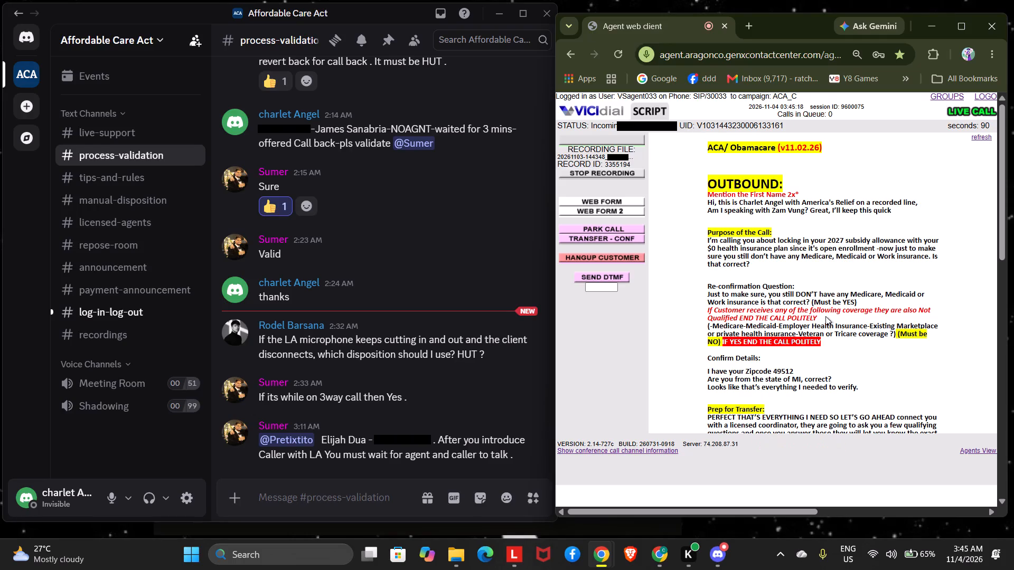
scroll(825, 316, "down", 1)
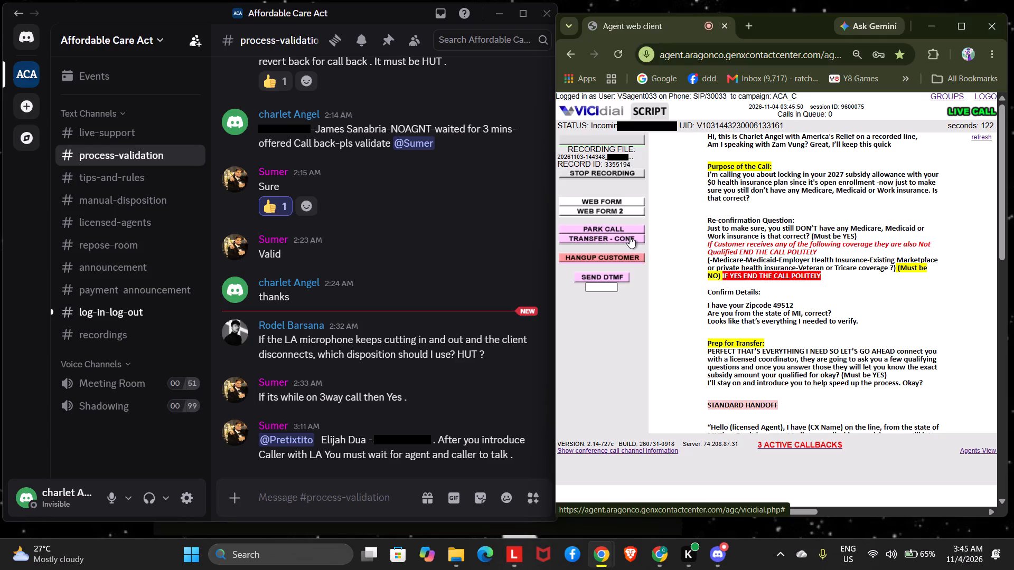
left_click(630, 236)
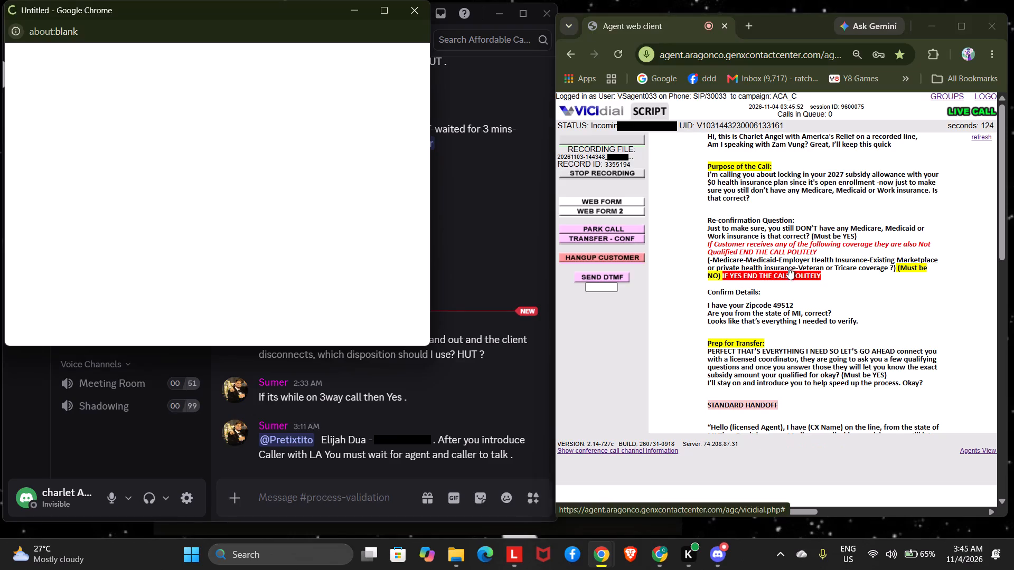
left_click(778, 454)
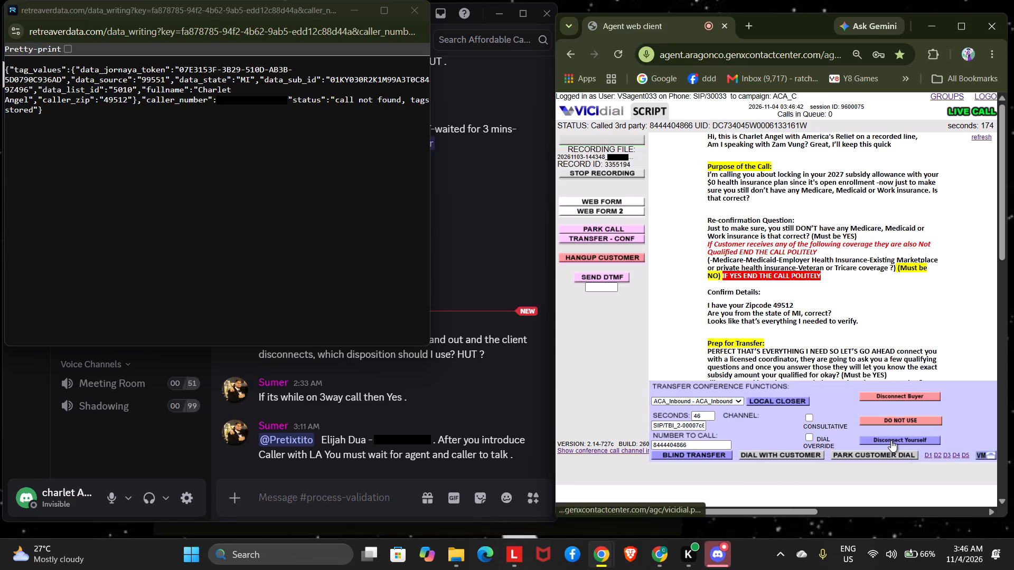
Disconnect yourself from the three-way call and record it as XFER - Call Transferred, closing the leftover caller-data window.
left_click(891, 440)
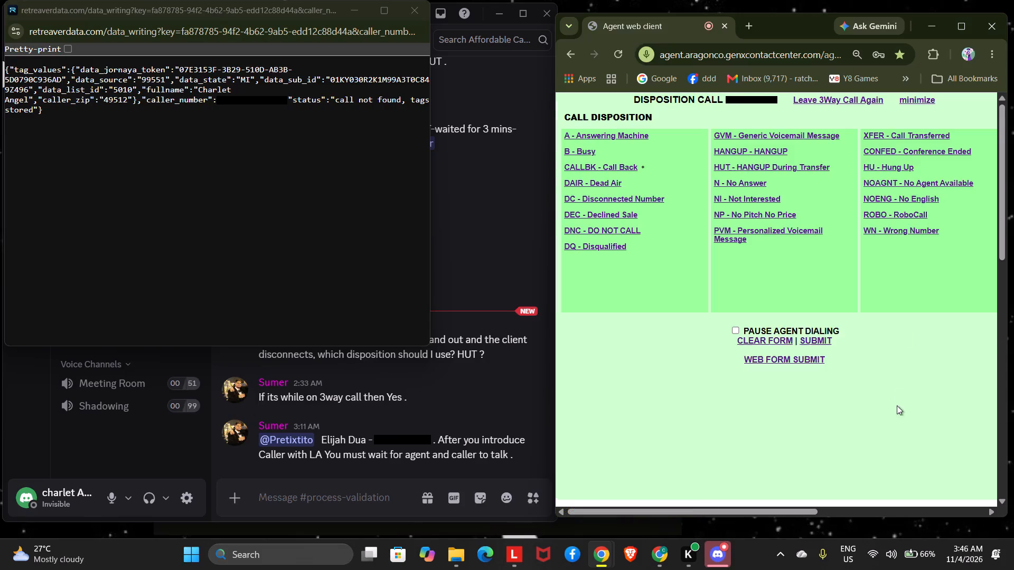
left_click(881, 134)
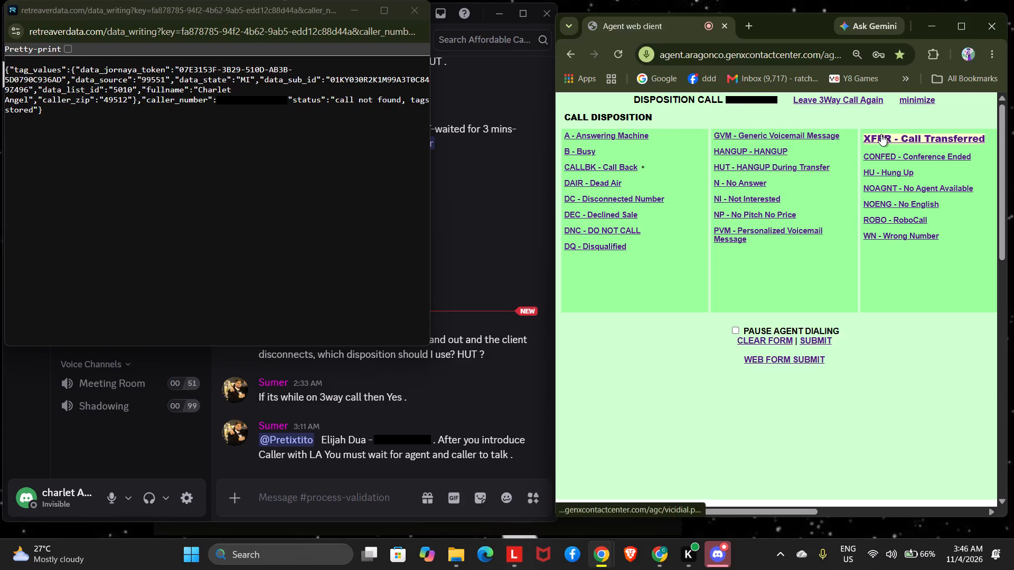
left_click(881, 134)
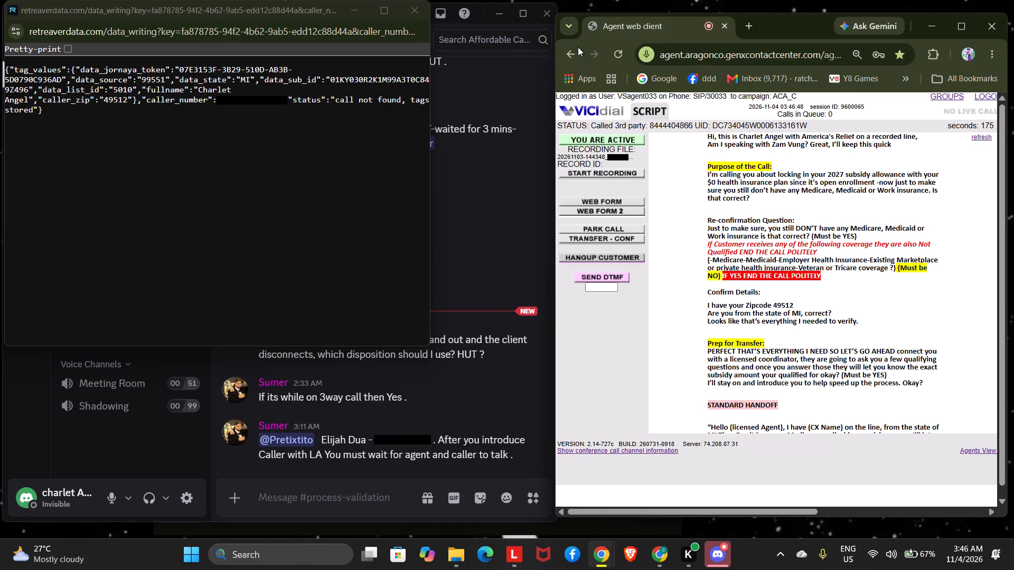
left_click(421, 17)
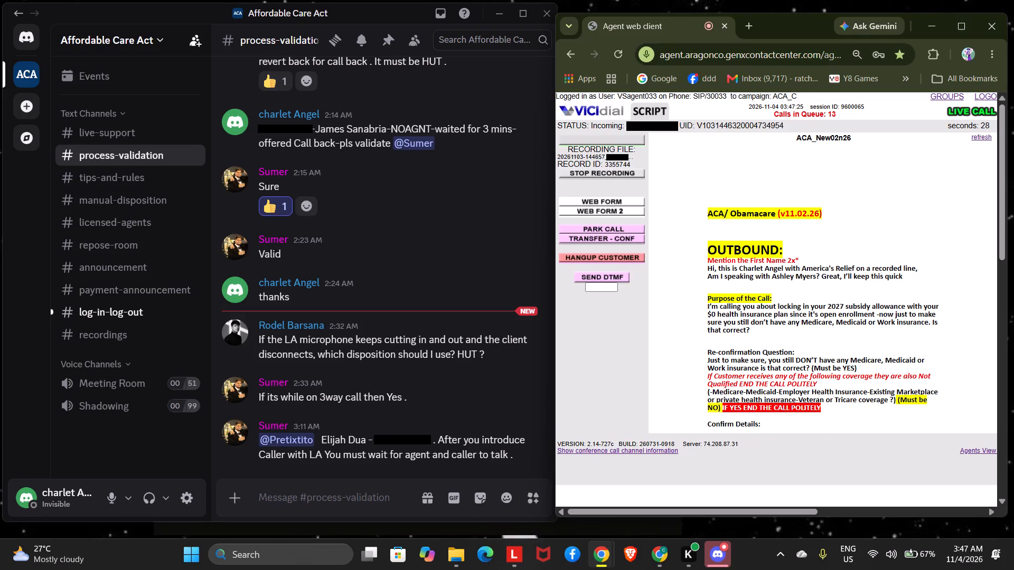
Hang up the next live customer call and record its disposition as NI - Not Interested.
left_click(631, 260)
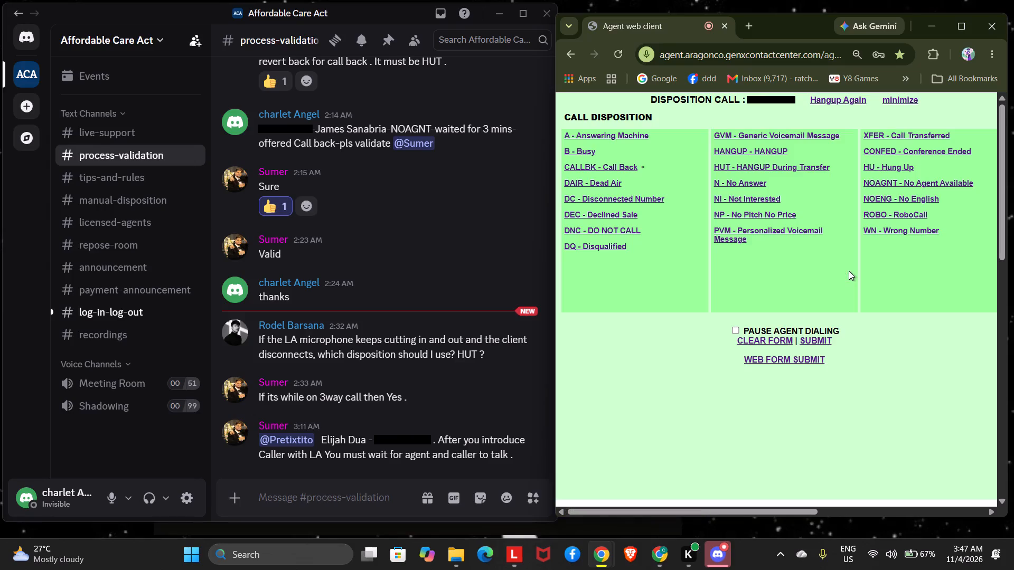
double_click(751, 198)
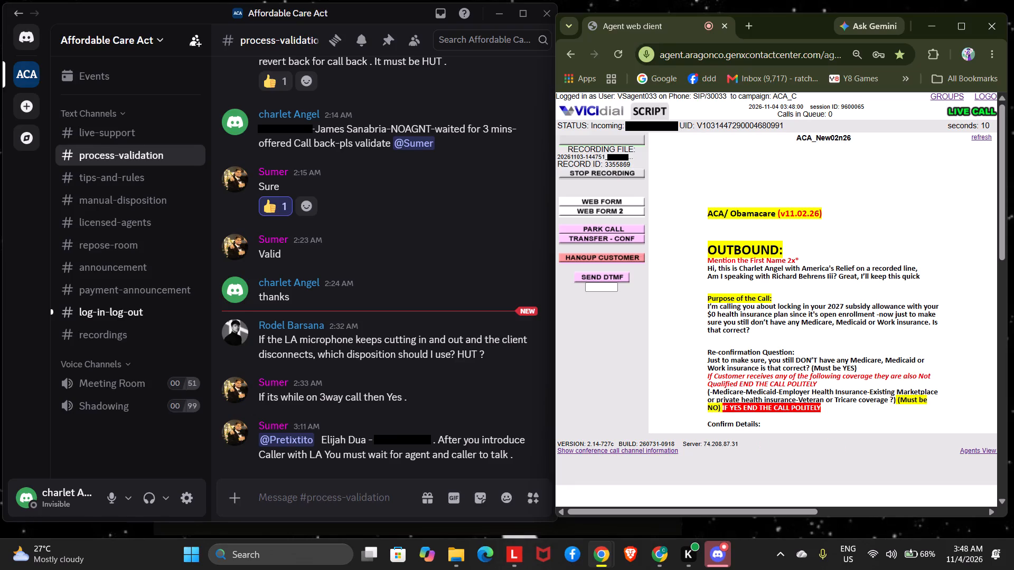
Hang up the following incoming customer call and record its disposition as NI - Not Interested.
left_click(630, 260)
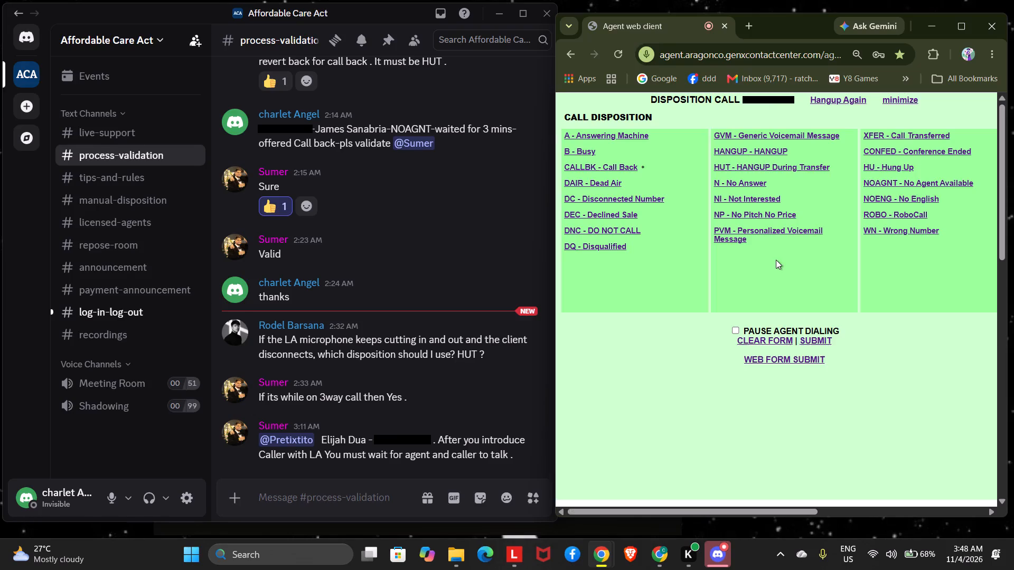
double_click(748, 197)
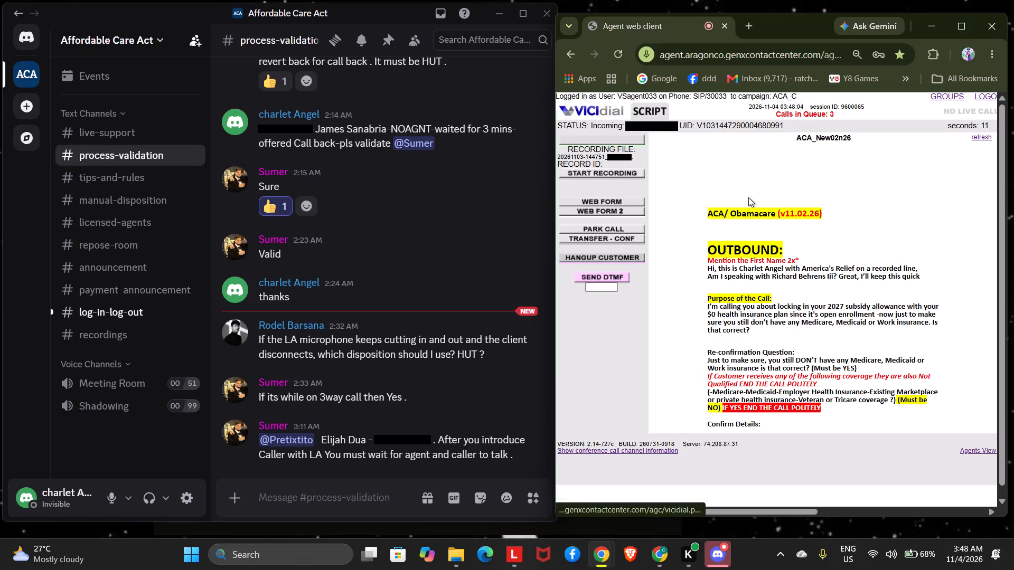
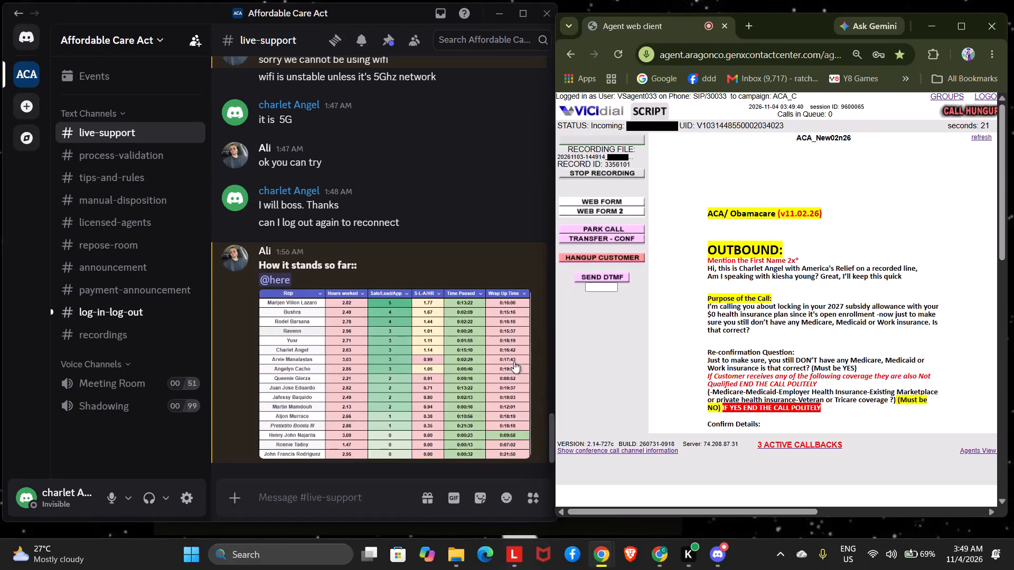
Close out the hung-up customer call and record its disposition as NI - Not Interested.
left_click(574, 255)
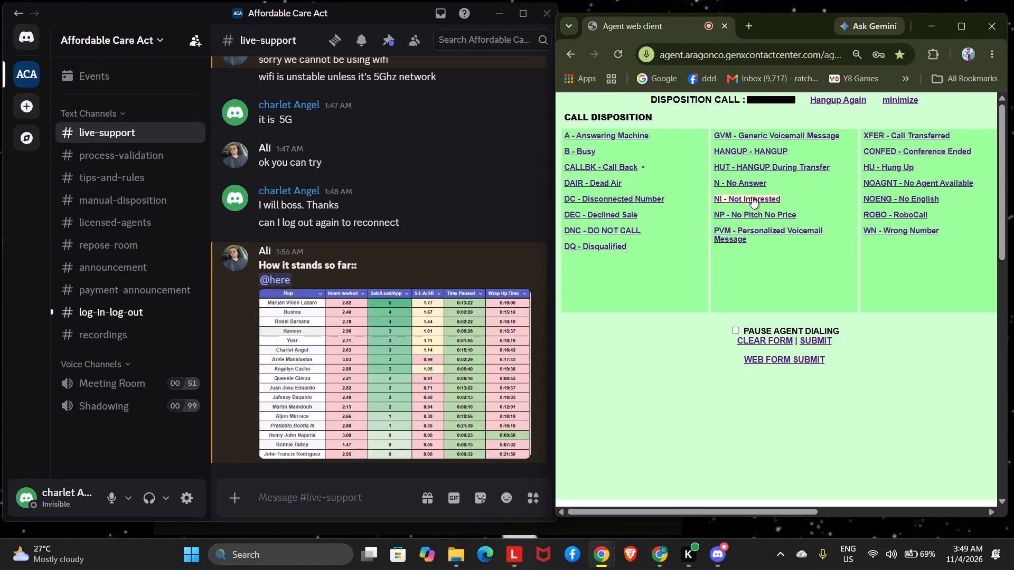
left_click(741, 197)
left_click(741, 197)
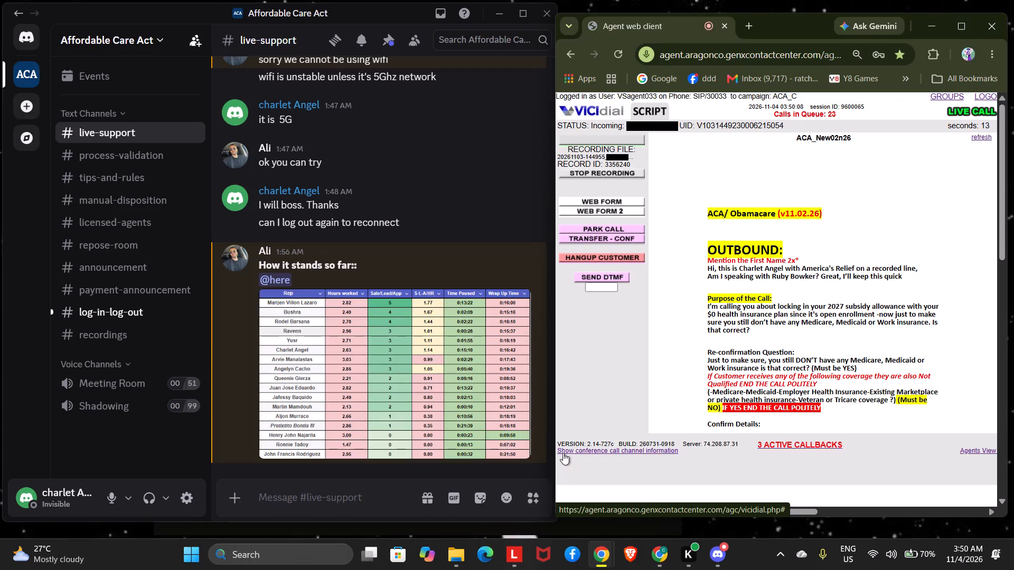
Hang up the next live customer call and record its disposition as WN - Wrong Number.
left_click(593, 260)
double_click(893, 227)
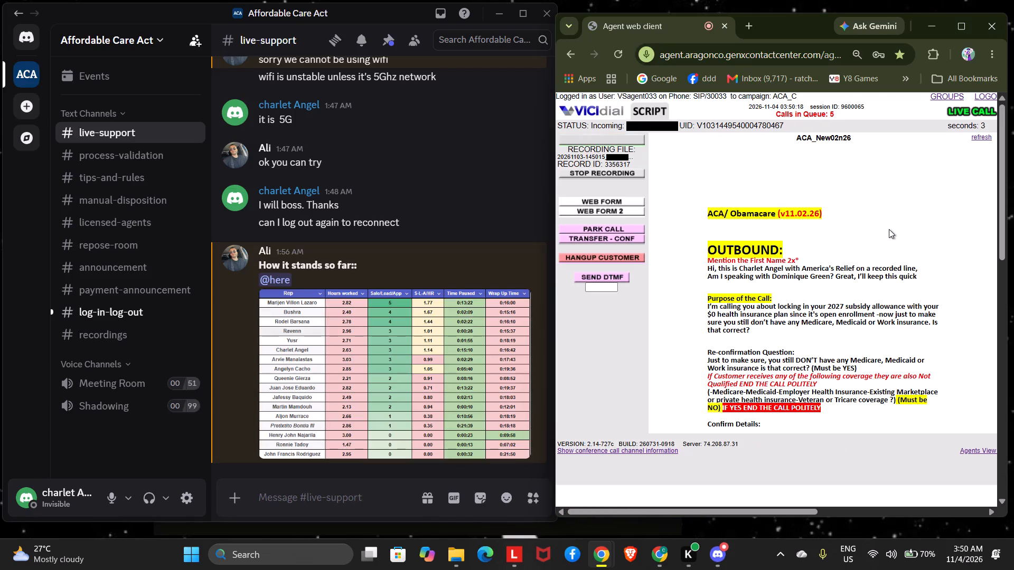
Close out the following dropped customer call and record its disposition as NI - Not Interested.
left_click(604, 259)
double_click(739, 199)
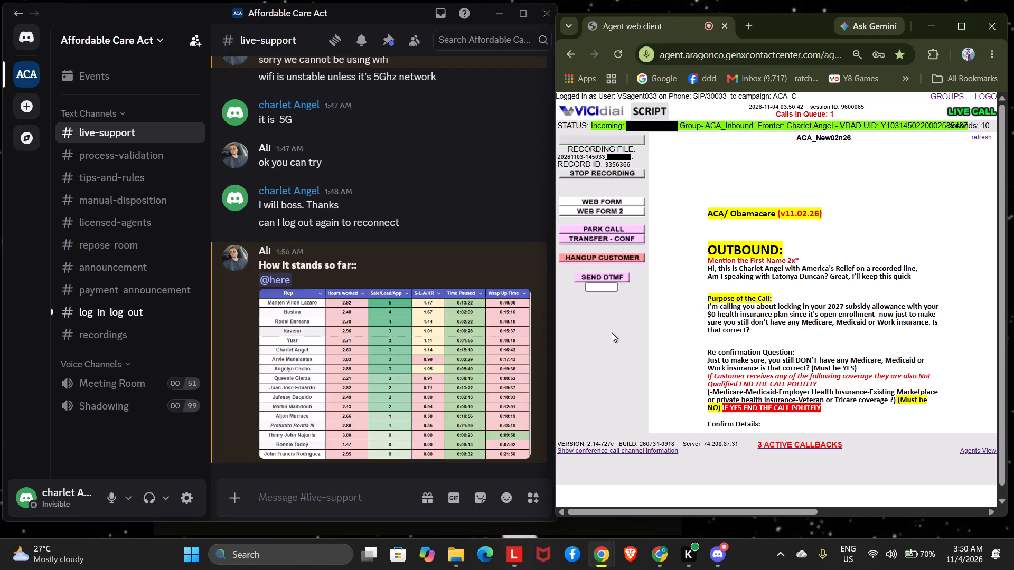
Hang up the live ACA_Inbound customer call and record its disposition as WN - Wrong Number.
left_click(613, 256)
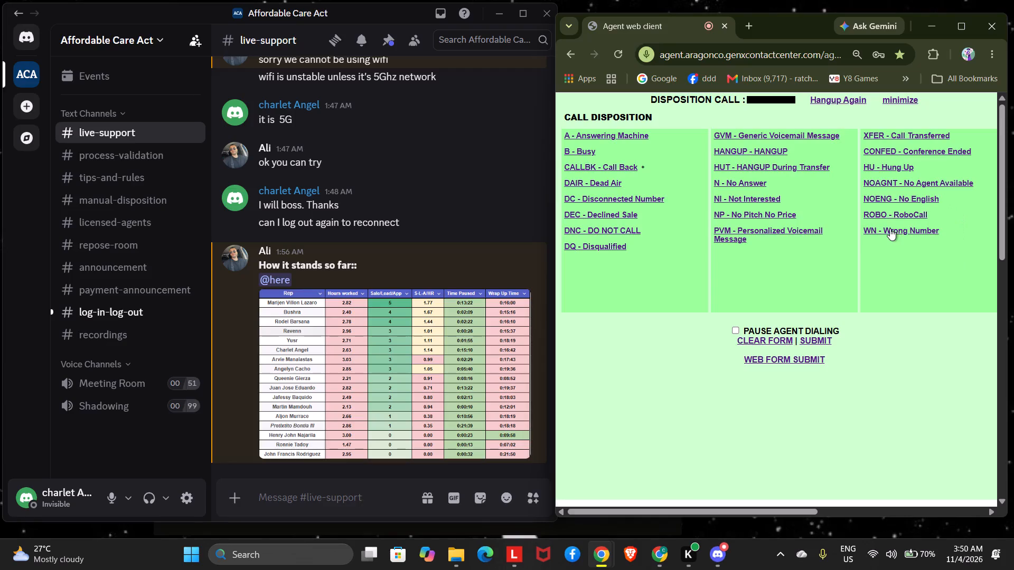
left_click(890, 229)
left_click(890, 229)
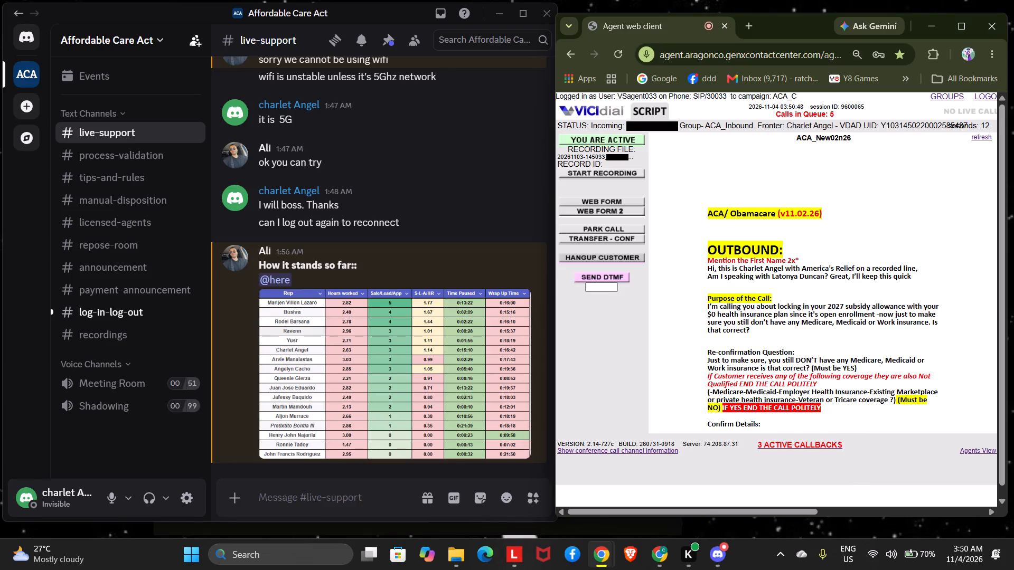
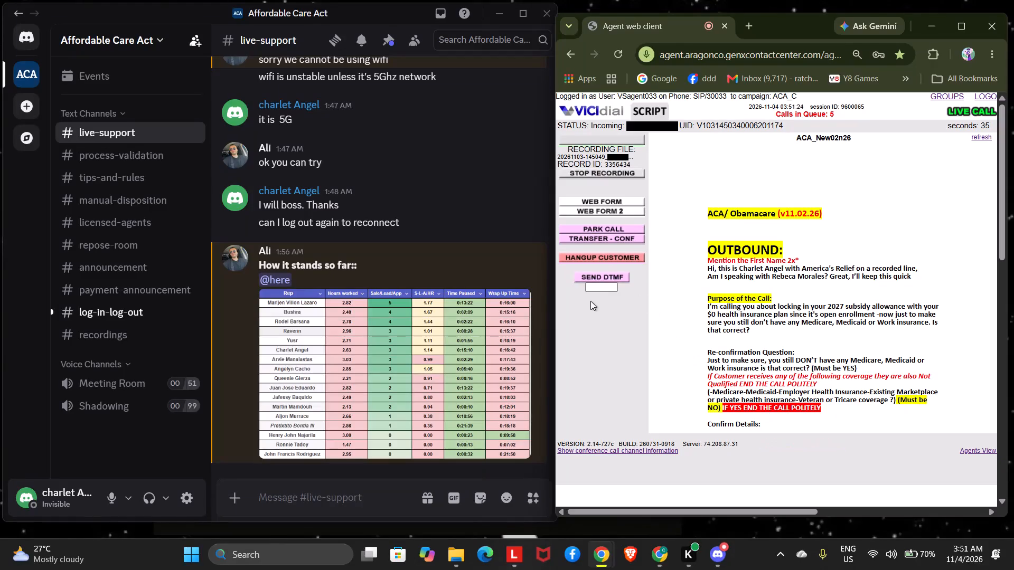
Hang up the live incoming customer call and record its disposition as DNC - DO NOT CALL.
left_click(599, 258)
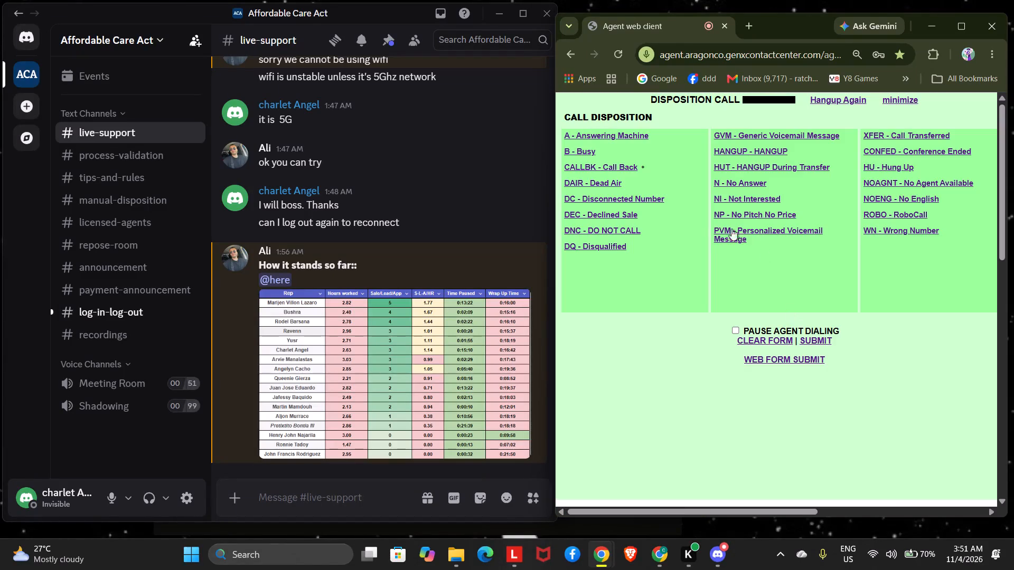
double_click(621, 232)
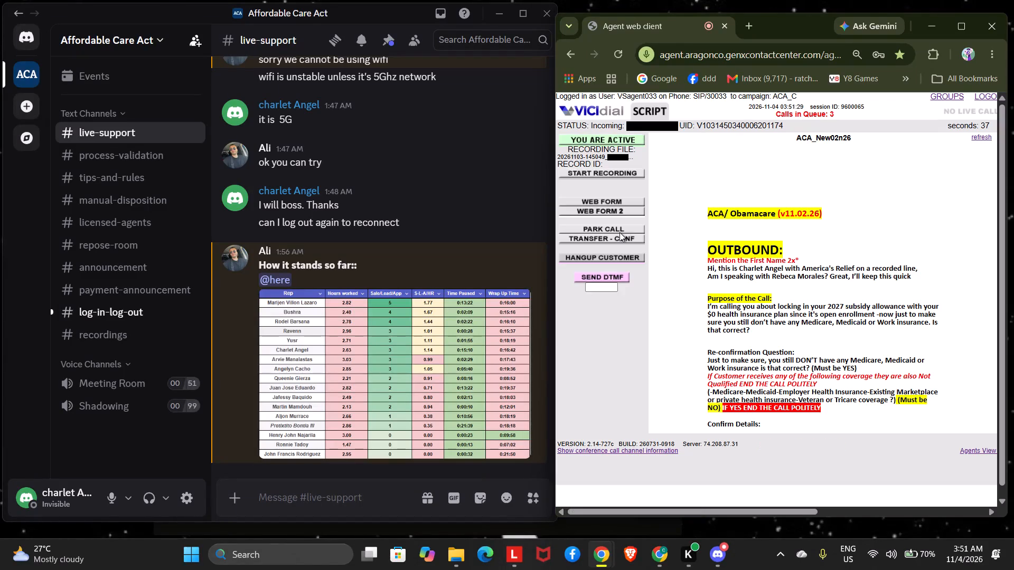
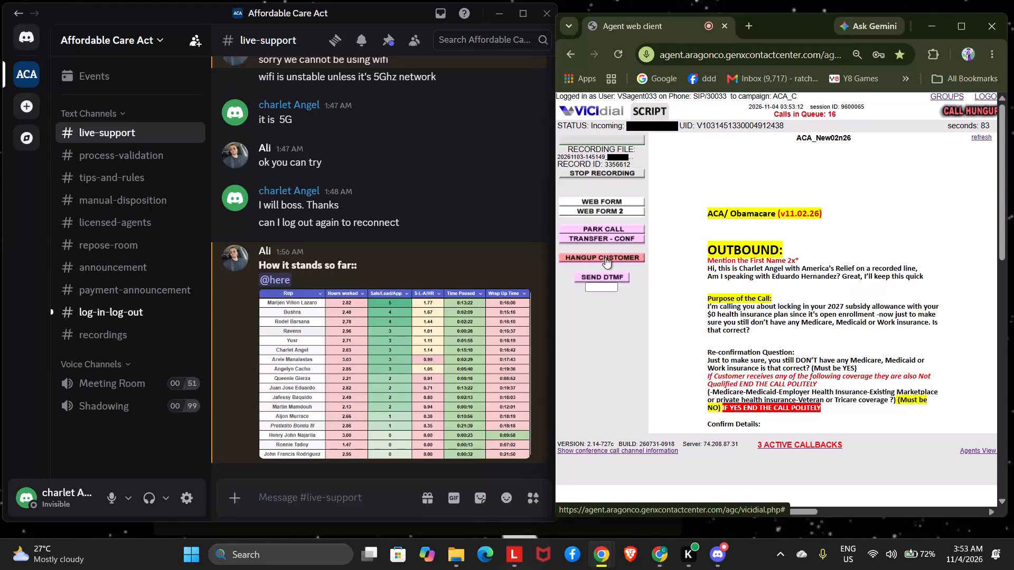
Hang up the current customer call and record its disposition as NI - Not Interested.
left_click(605, 257)
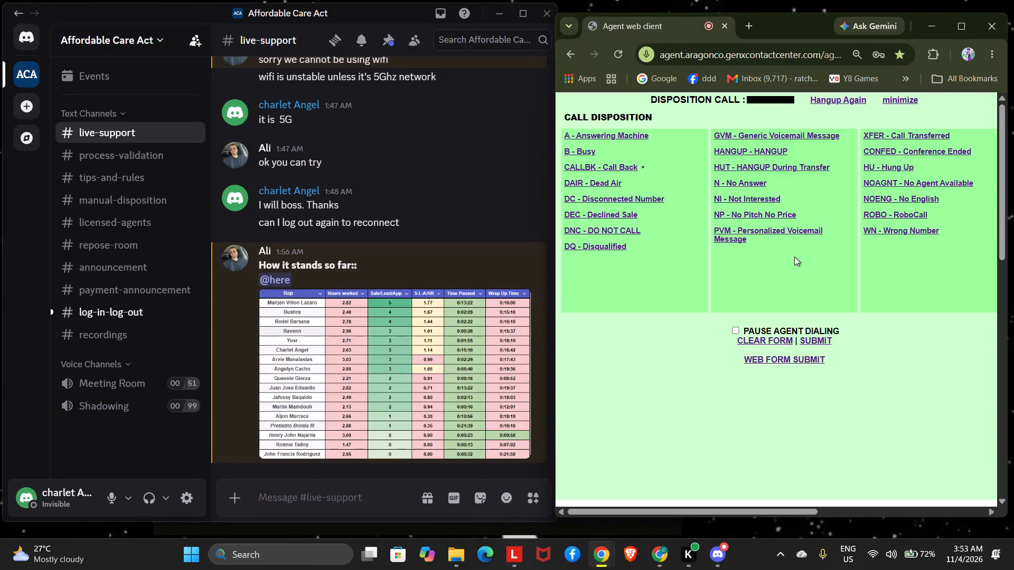
double_click(729, 201)
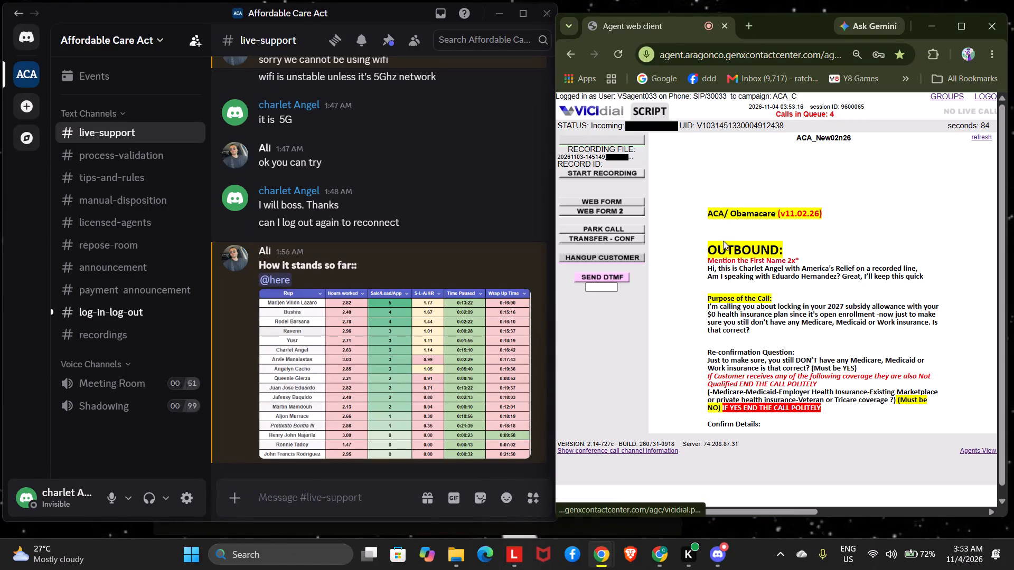
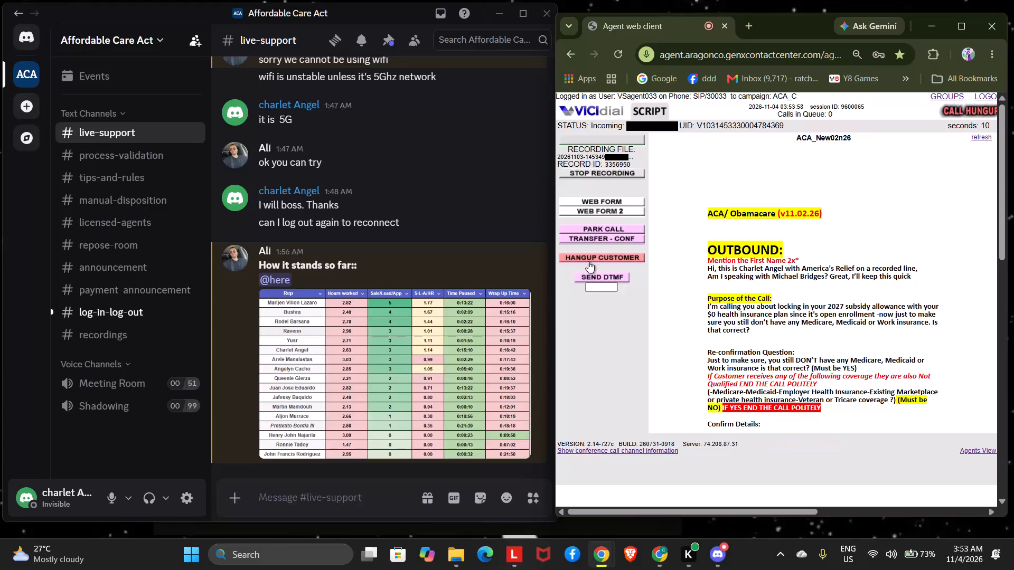
Hang up the current customer call and record its disposition as NI - Not Interested.
left_click(587, 258)
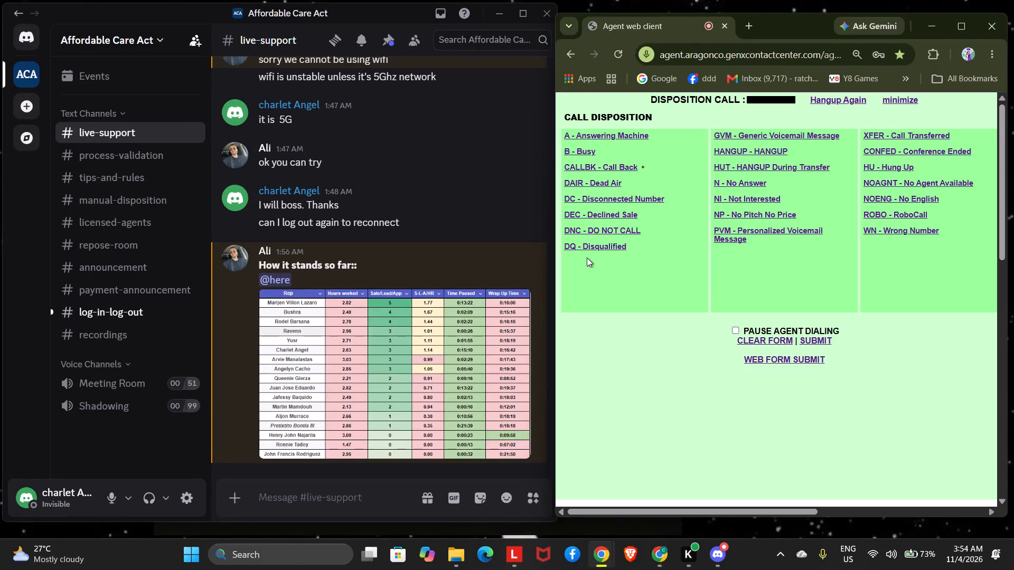
double_click(716, 202)
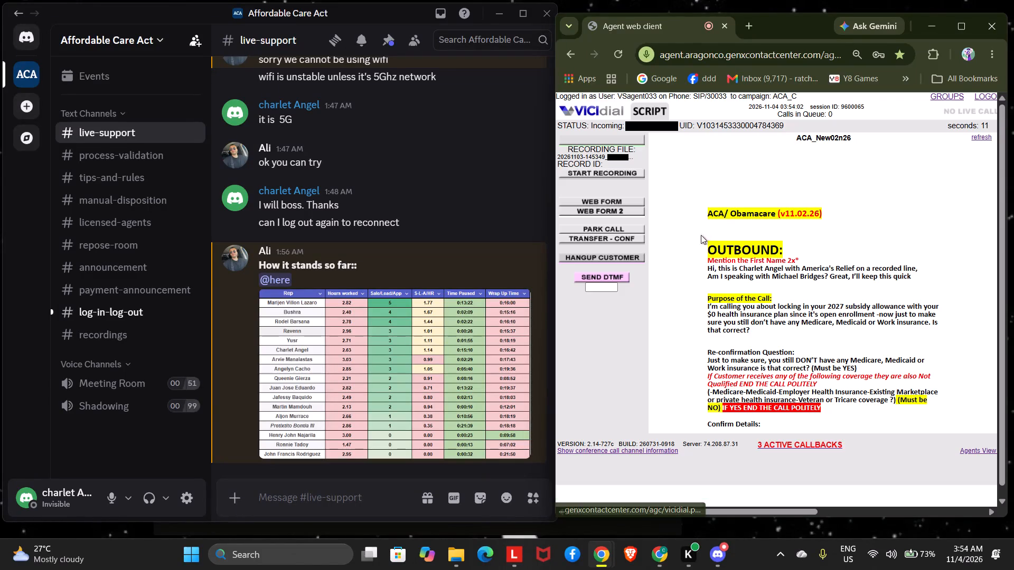
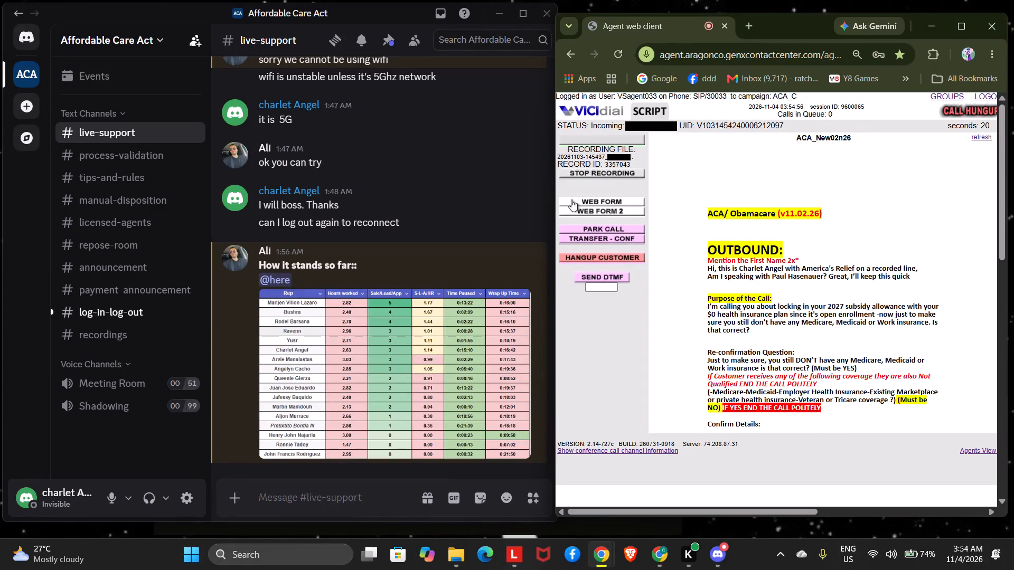
Hang up the current customer call and bring up its call disposition choices.
left_click(589, 255)
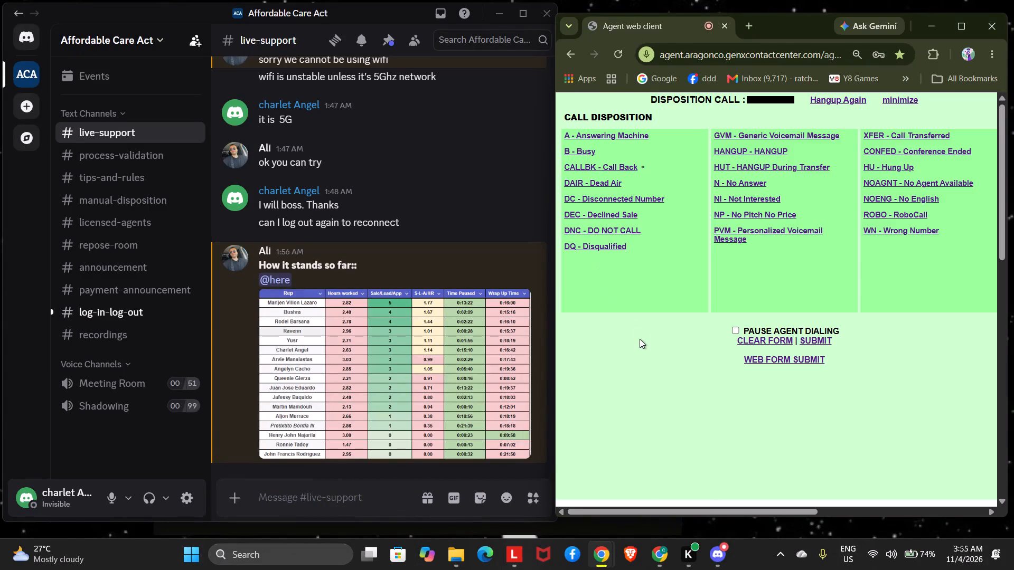
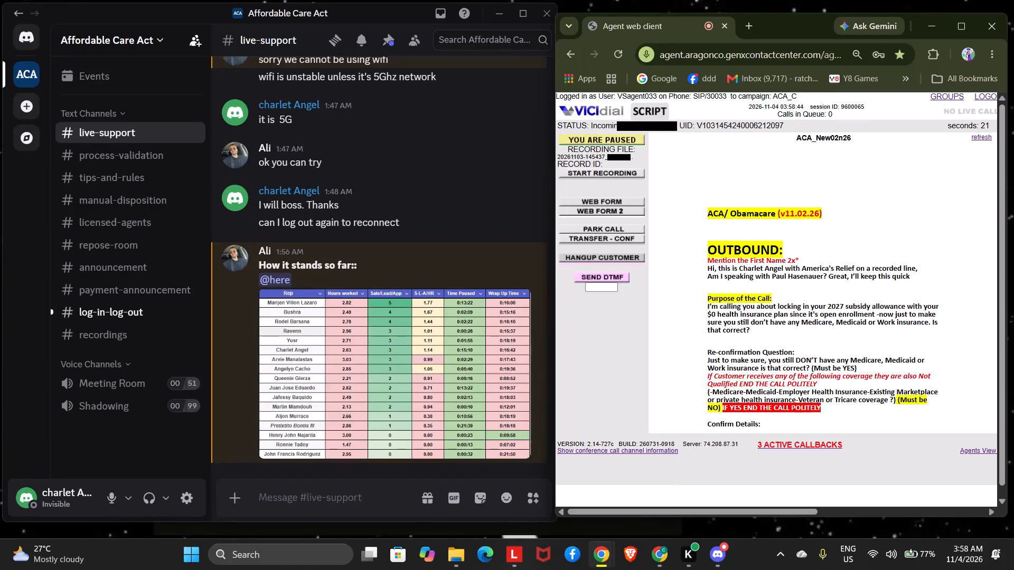
Resume from the paused state to become available for the next campaign call.
left_click(605, 141)
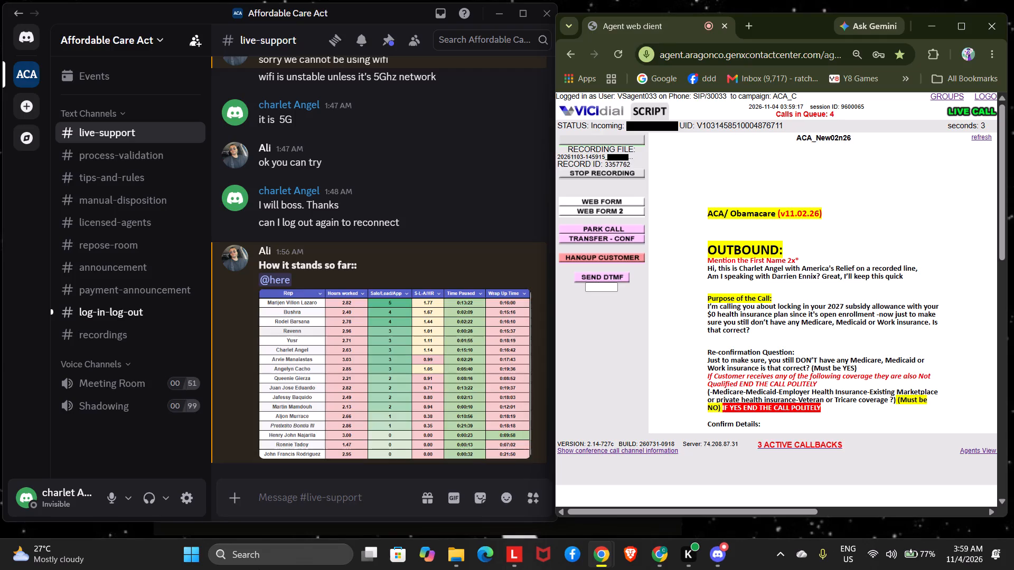
Hang up the current customer call and record its disposition as NI - Not Interested.
left_click(606, 256)
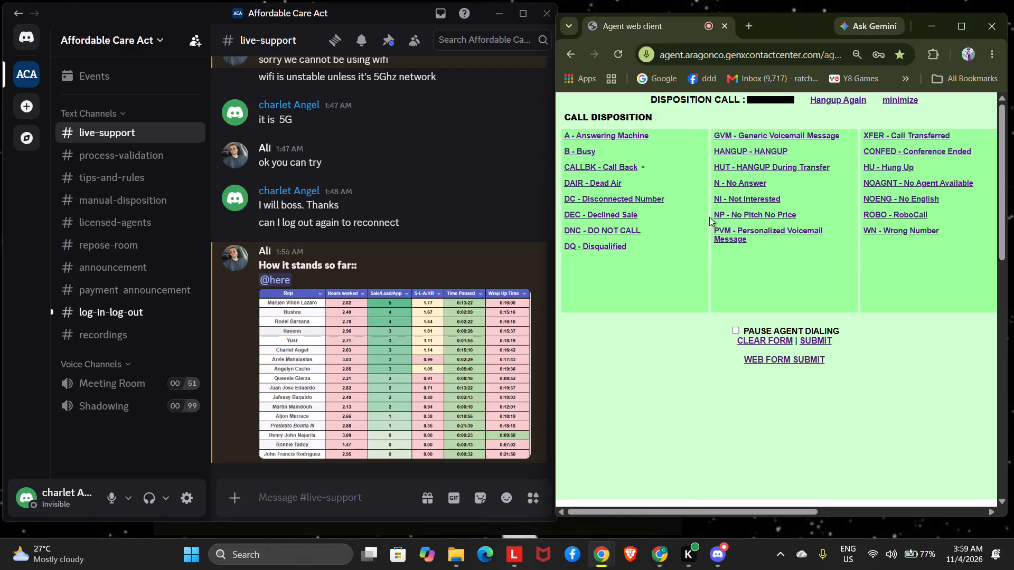
left_click(744, 197)
left_click(744, 197)
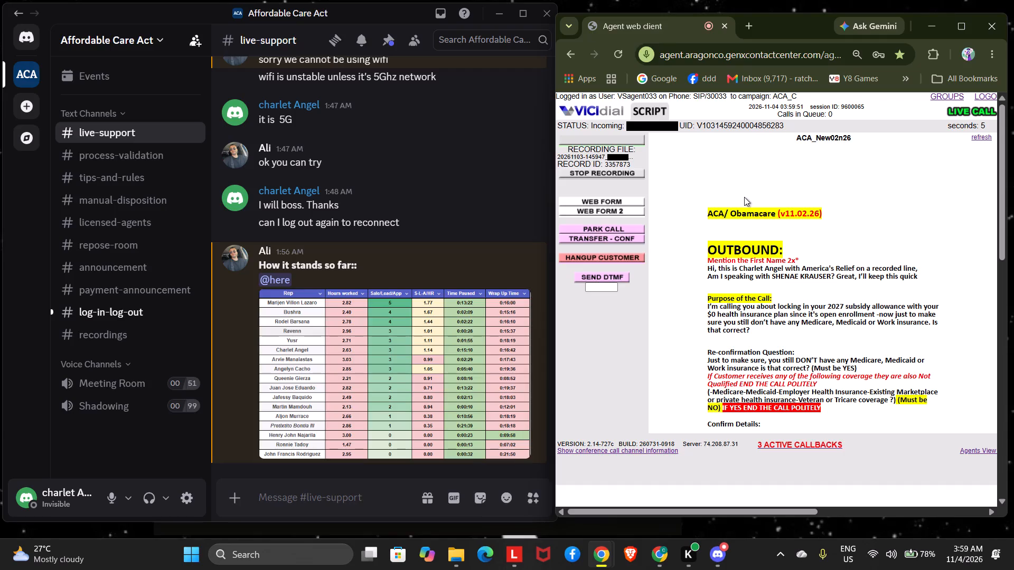
Hang up the live customer call and record its disposition as A - Answering Machine.
left_click(608, 261)
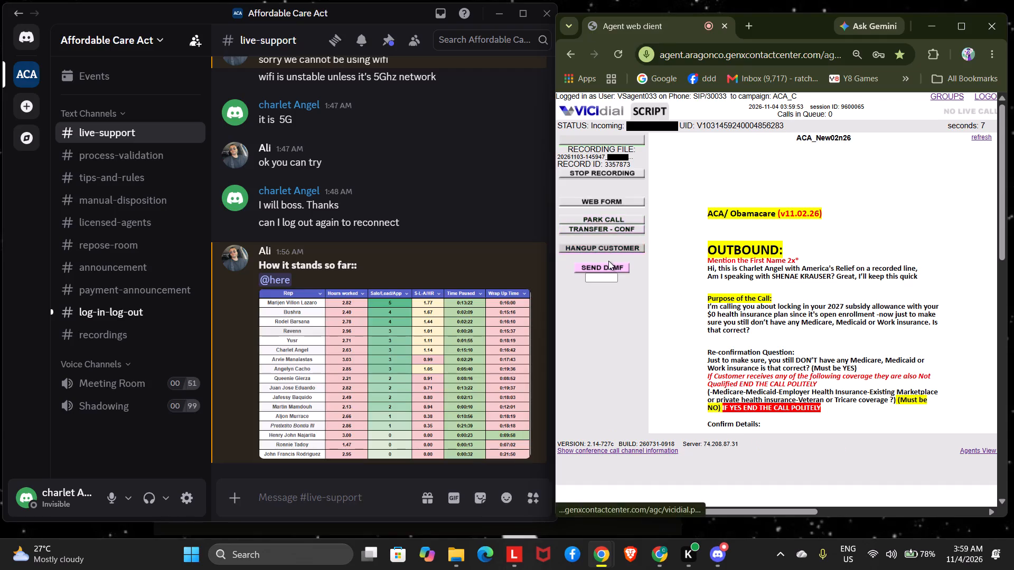
double_click(594, 134)
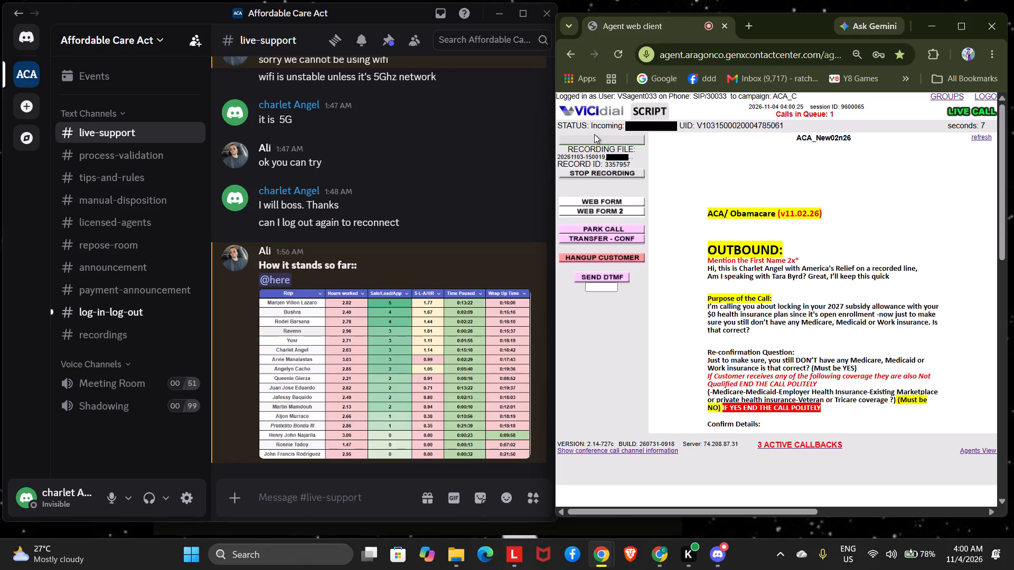
End the current customer call and record its disposition as NI - Not Interested.
left_click(586, 251)
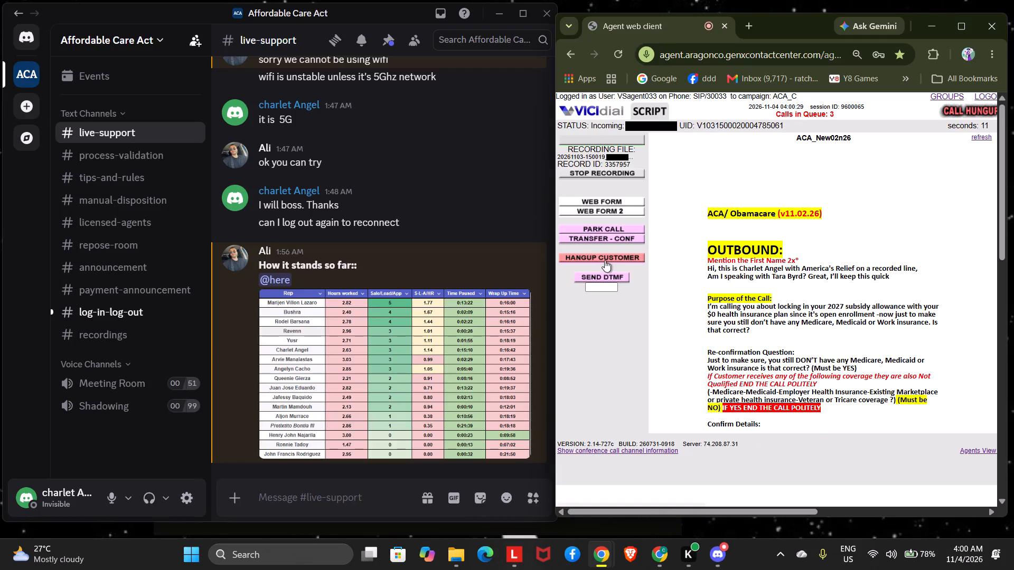
left_click(604, 259)
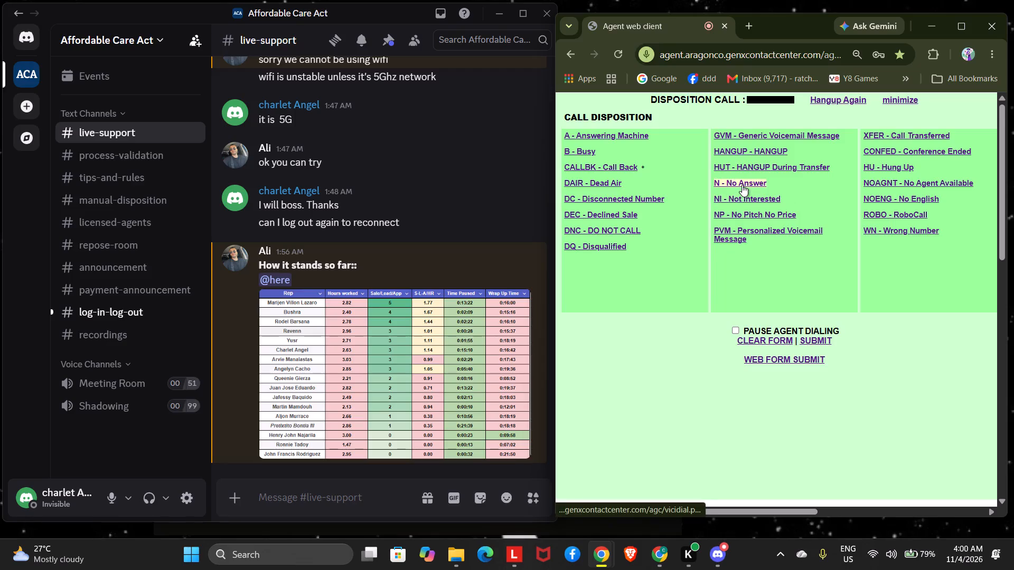
left_click(740, 204)
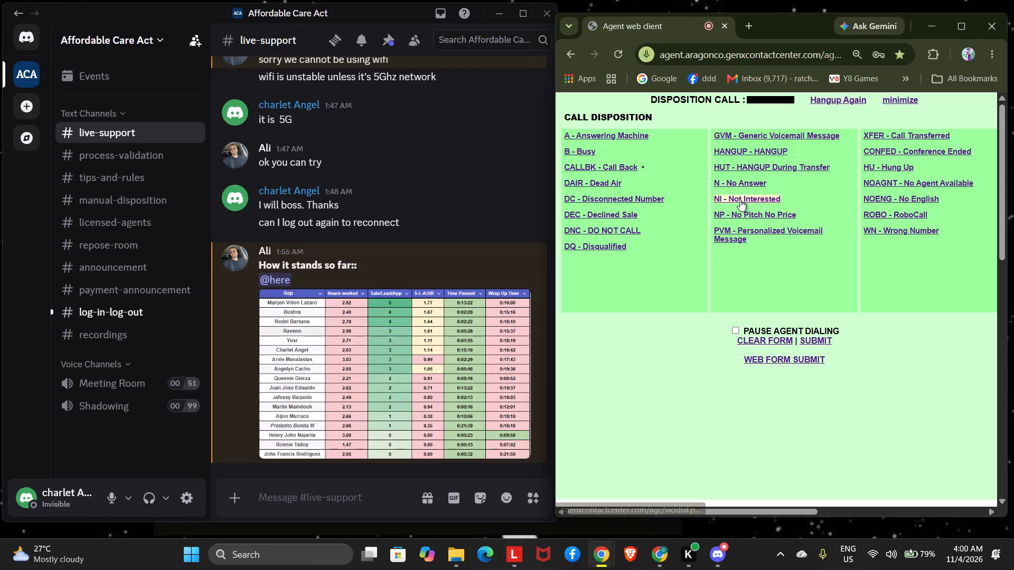
left_click(740, 199)
left_click(740, 199)
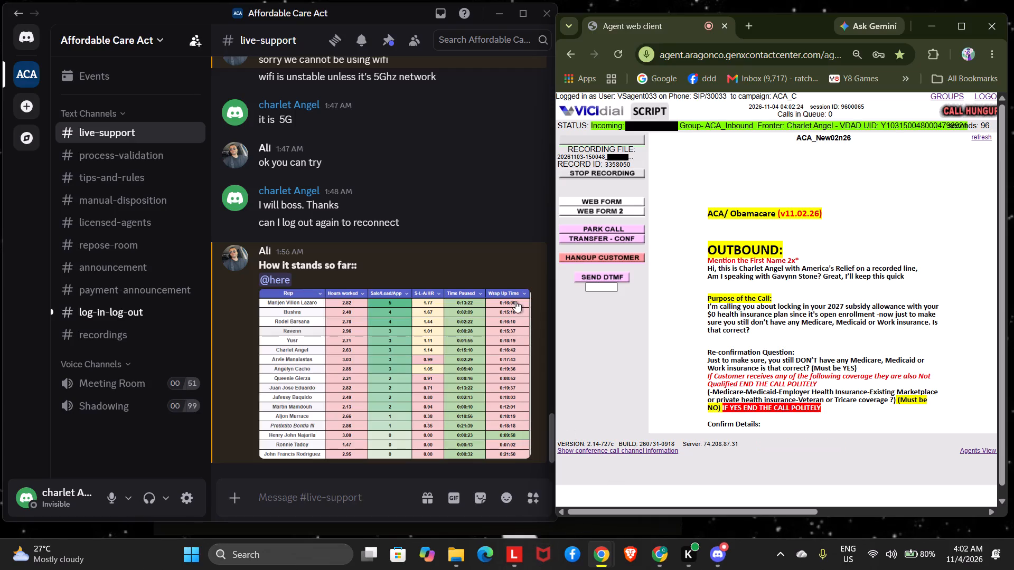
Hang up the ACA_Inbound customer call and record its disposition as NI - Not Interested.
left_click(568, 255)
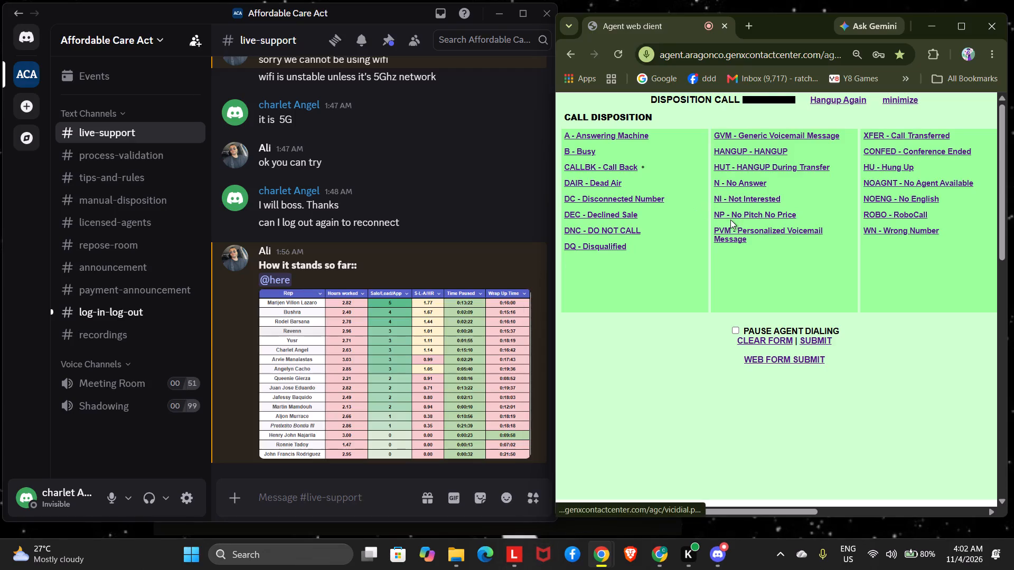
double_click(737, 195)
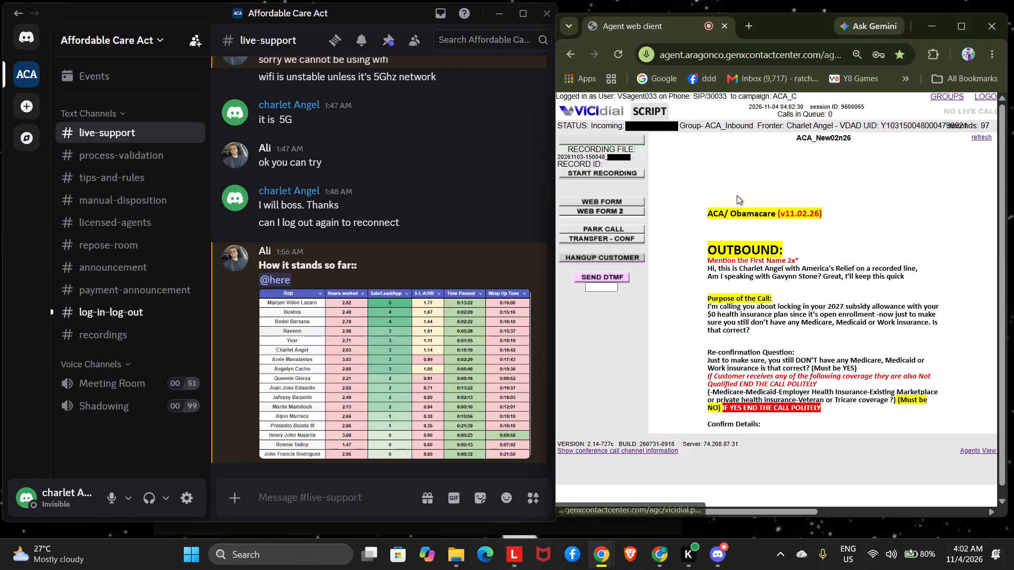
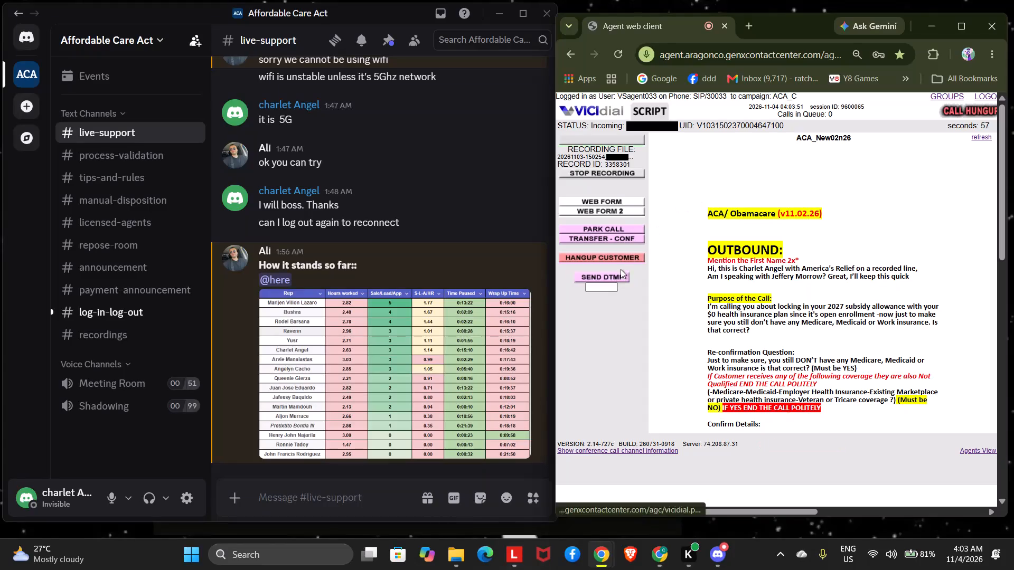
Hang up the current outbound ACA customer call and record its disposition as NI - Not Interested.
left_click(622, 261)
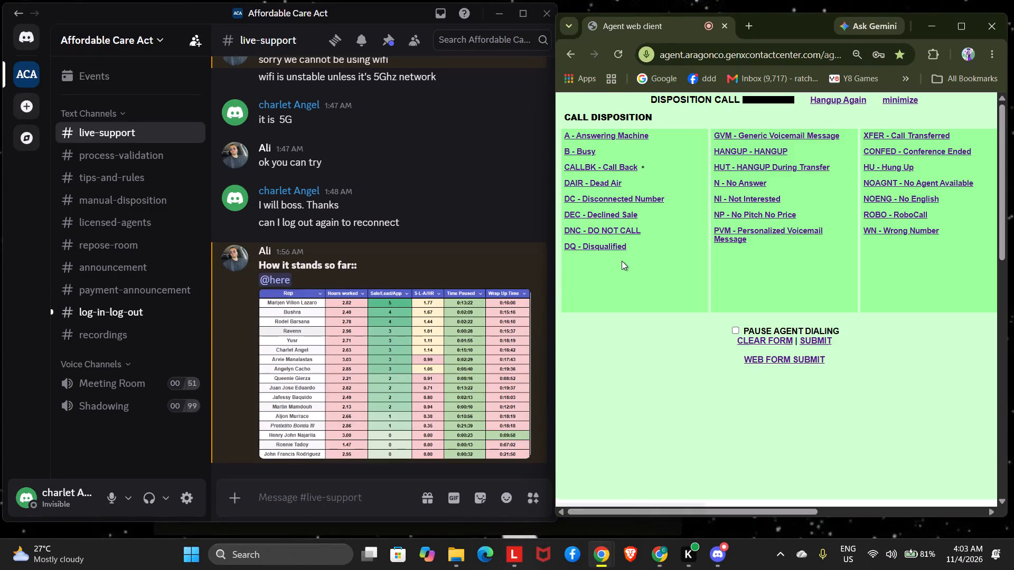
double_click(736, 197)
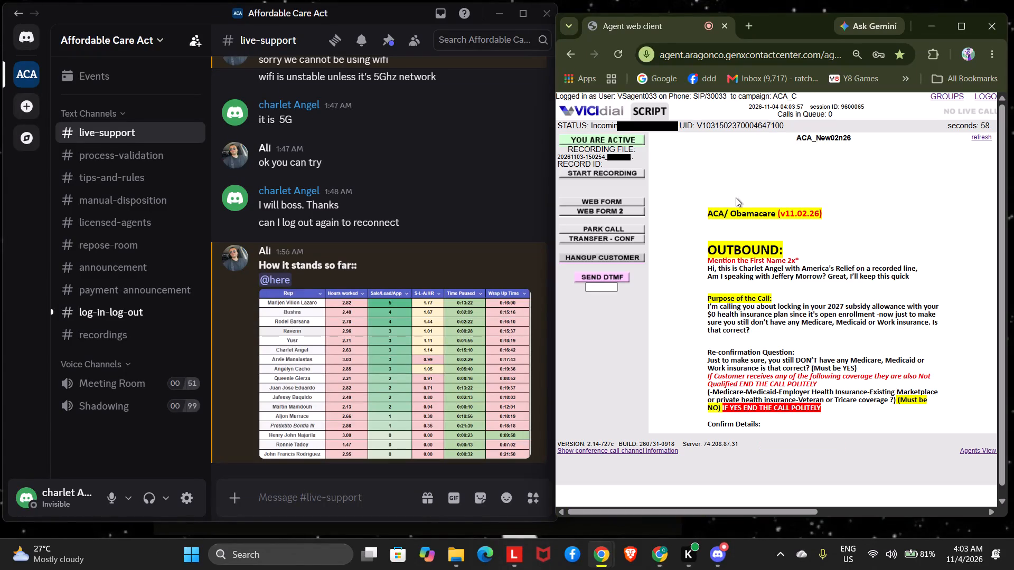
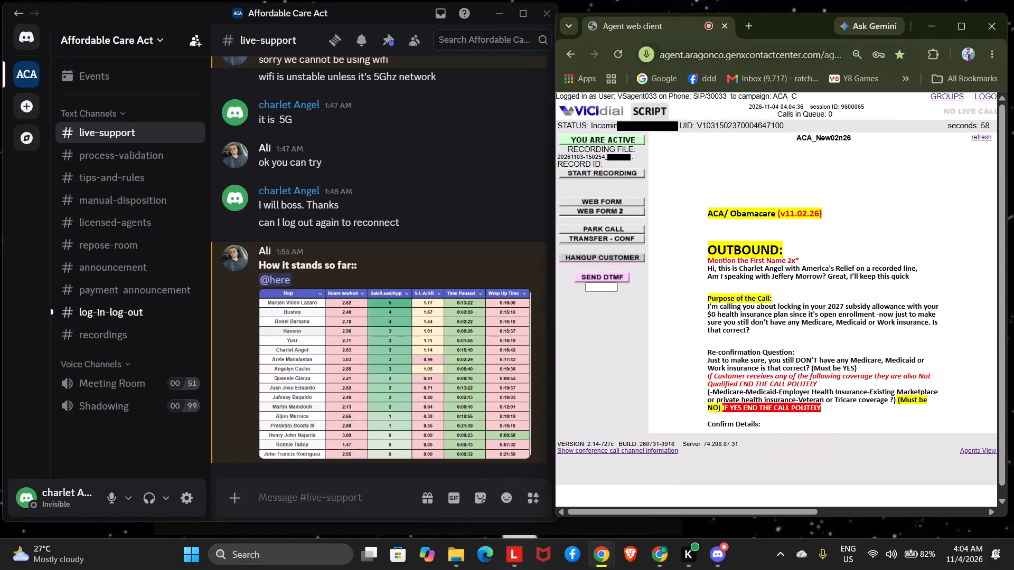
Hang up the new live ACA customer call and record its disposition as NI - Not Interested.
left_click(623, 357)
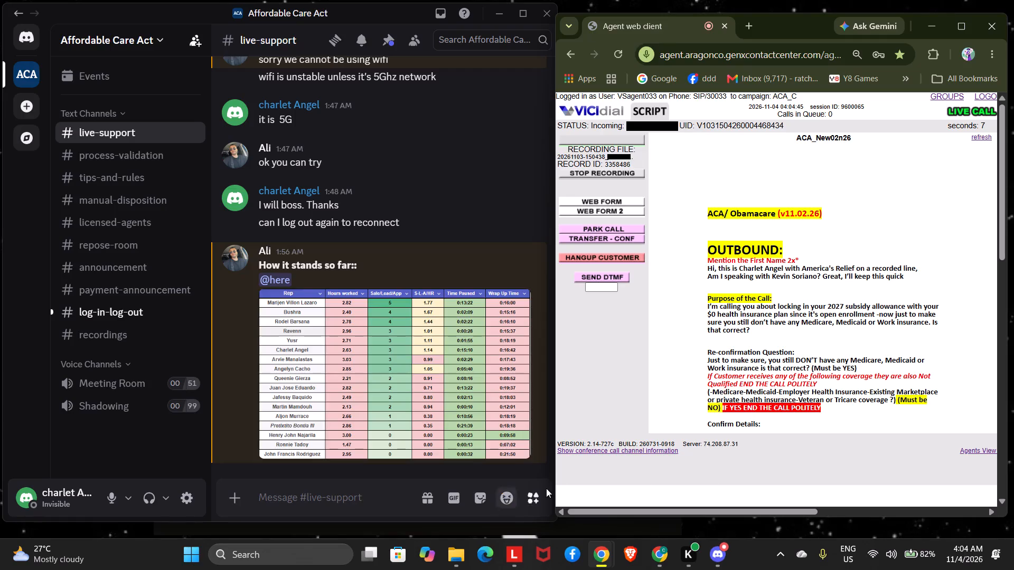
left_click(577, 254)
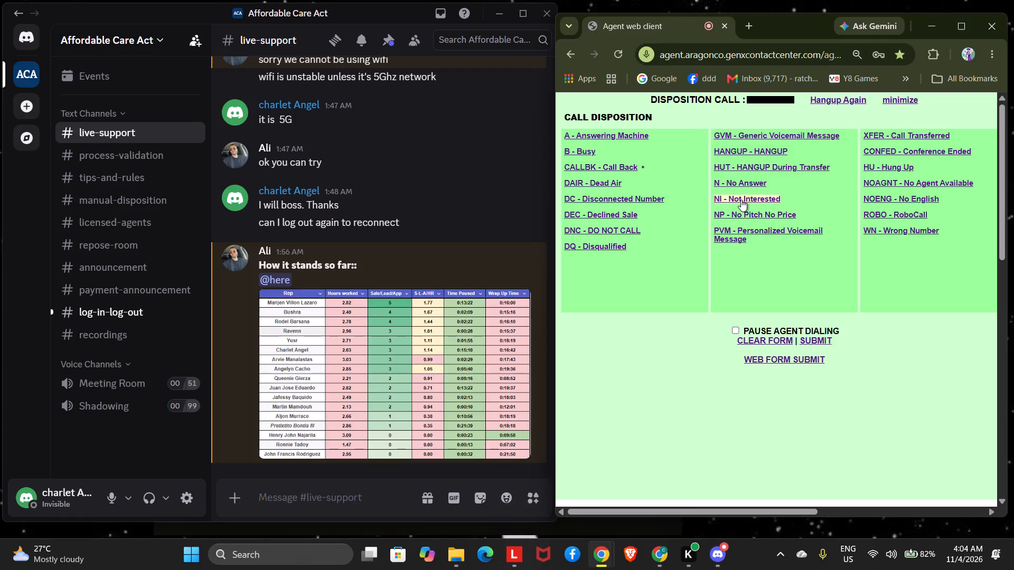
left_click(741, 199)
left_click(741, 199)
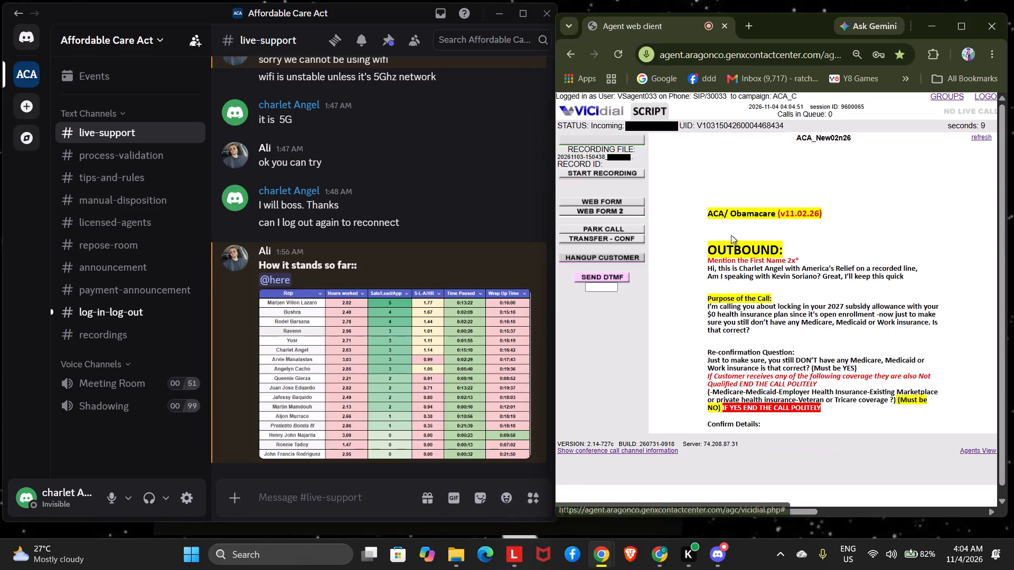
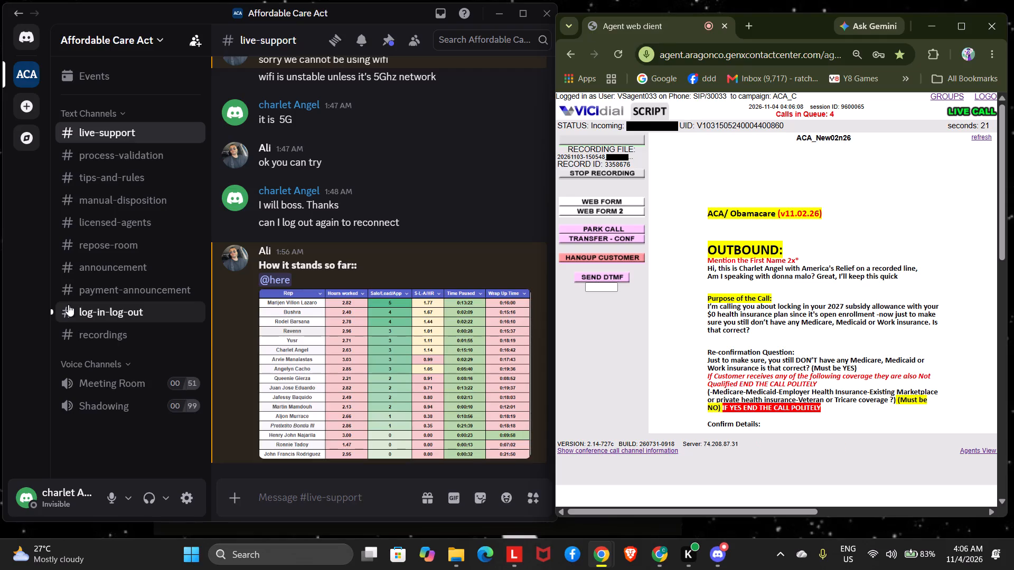
Hang up the current live ACA customer call and record its disposition as NI - Not Interested.
left_click(605, 261)
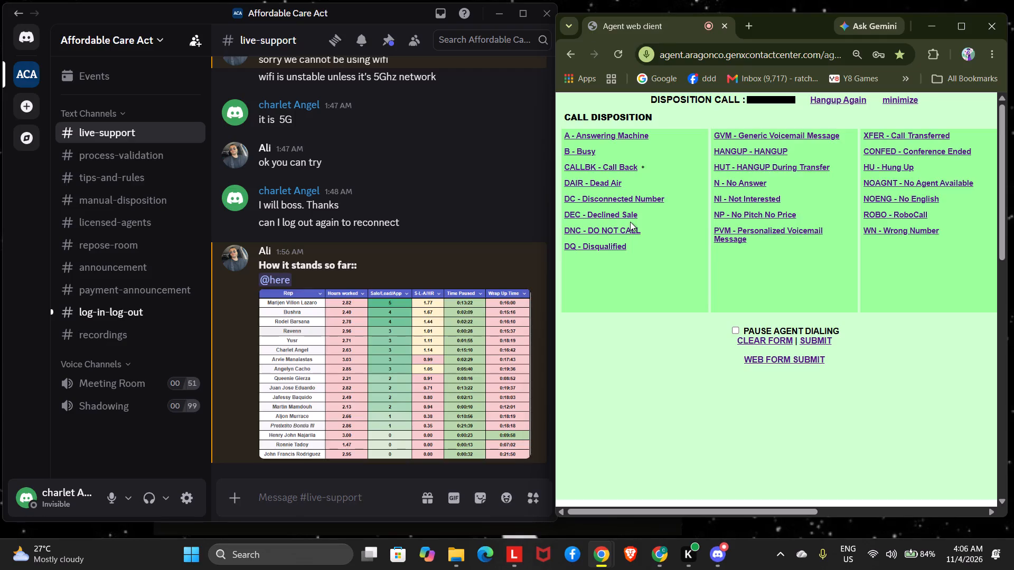
double_click(746, 199)
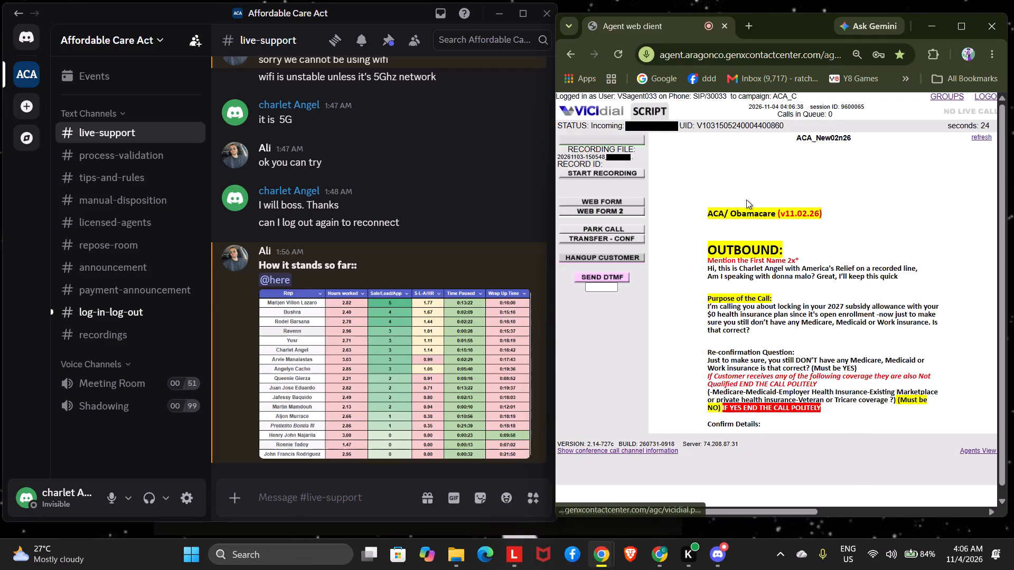
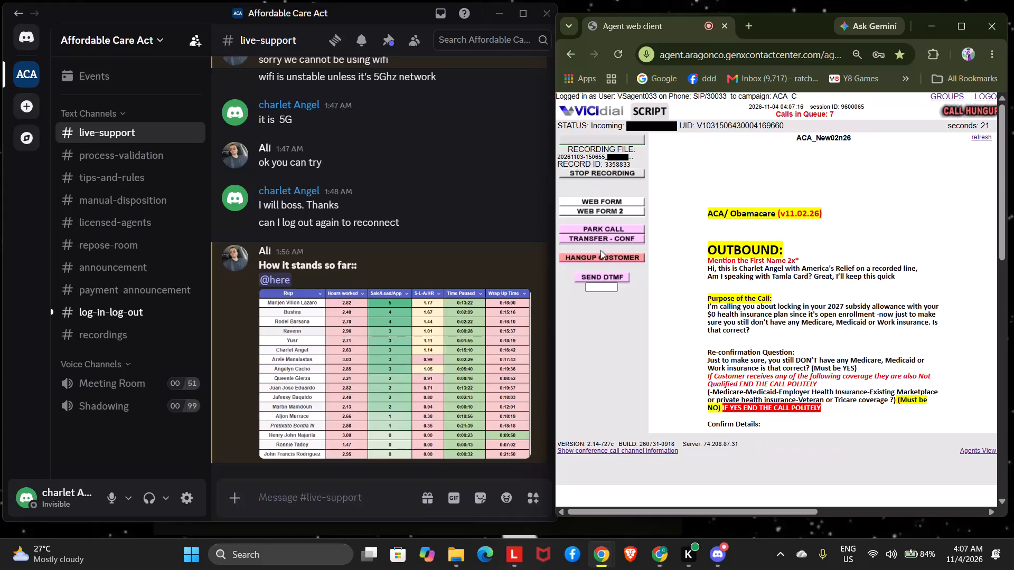
Close out the hung-up ACA customer call and record its disposition as NI - Not Interested.
left_click(602, 254)
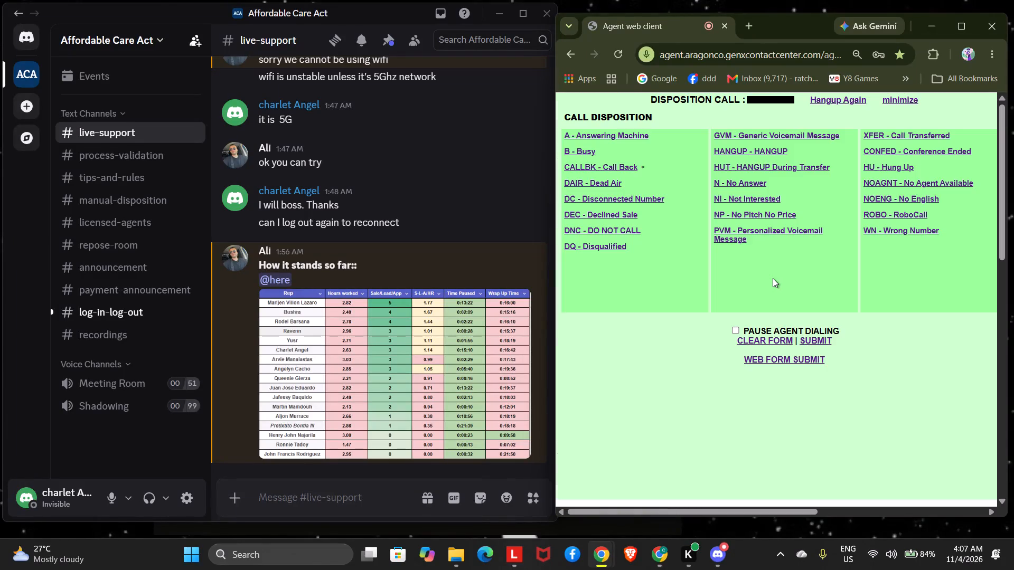
double_click(749, 197)
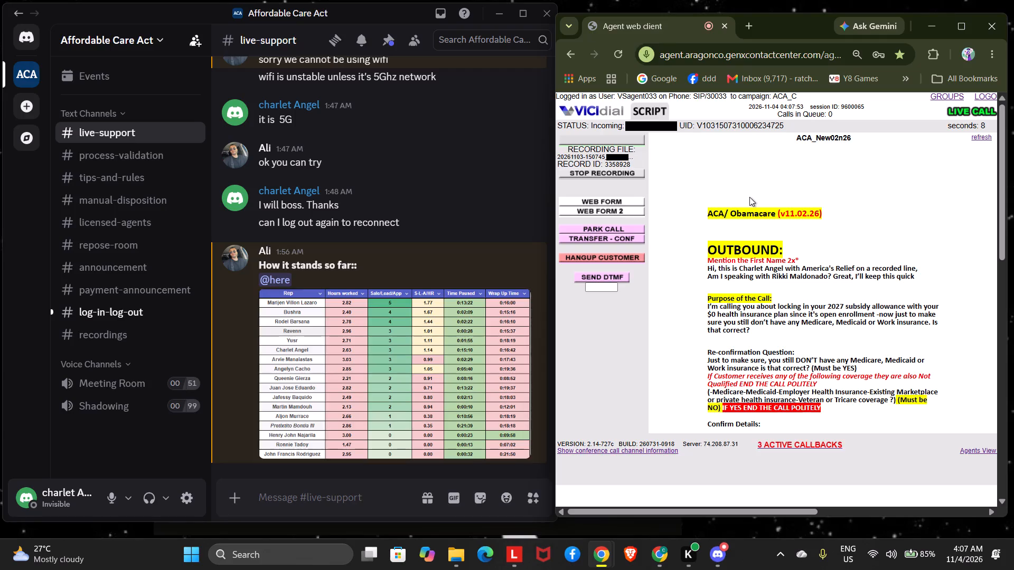
Hang up the new live ACA customer call and record its disposition as NI - Not Interested.
left_click(641, 260)
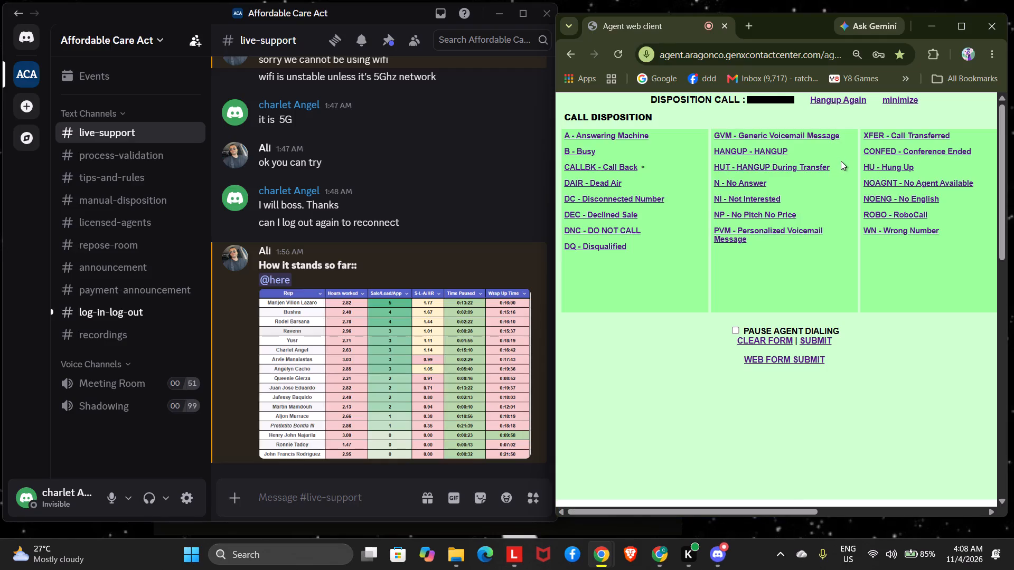
double_click(770, 195)
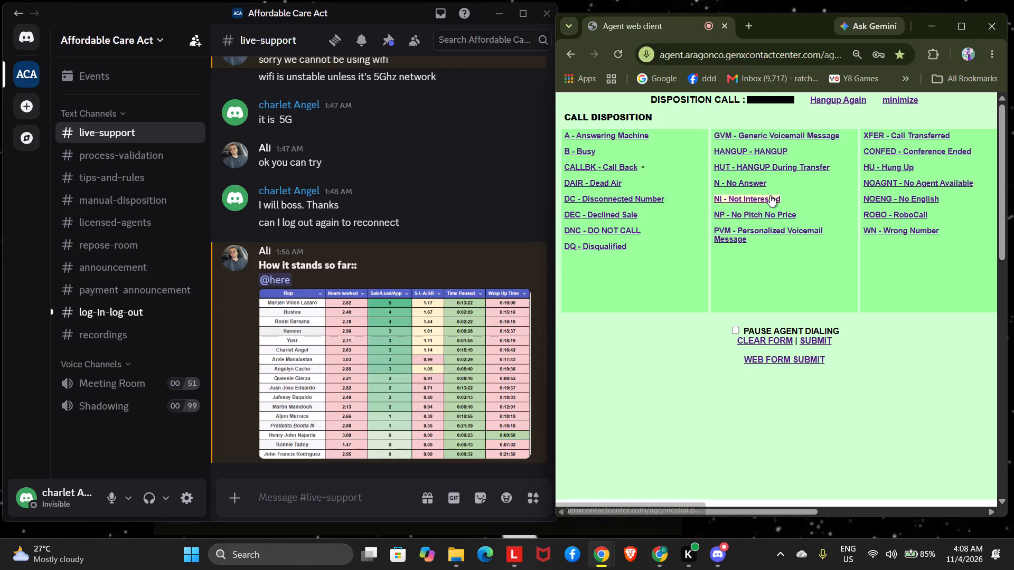
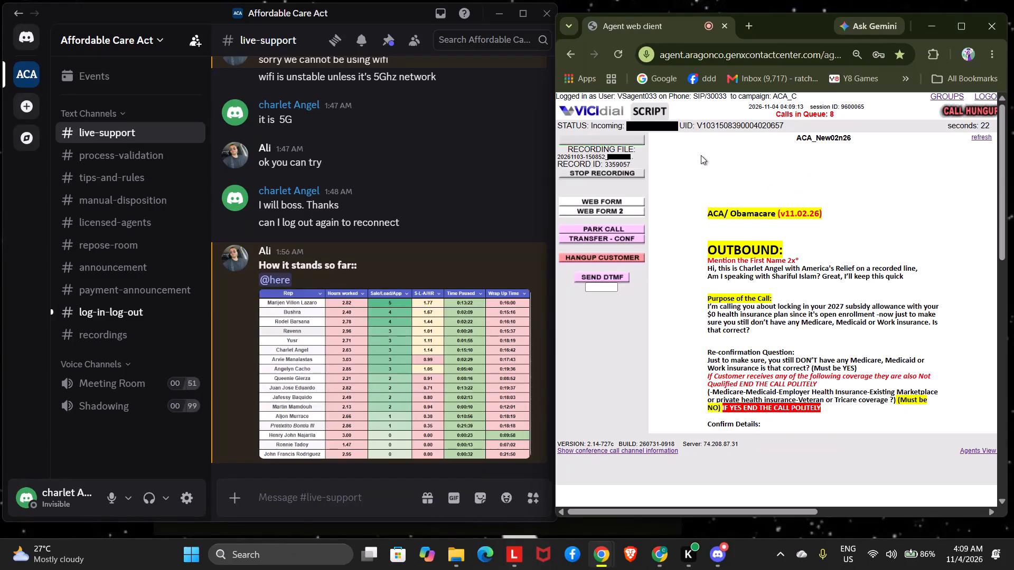
Close out the hung-up ACA customer call and record its disposition as NI - Not Interested.
left_click(640, 255)
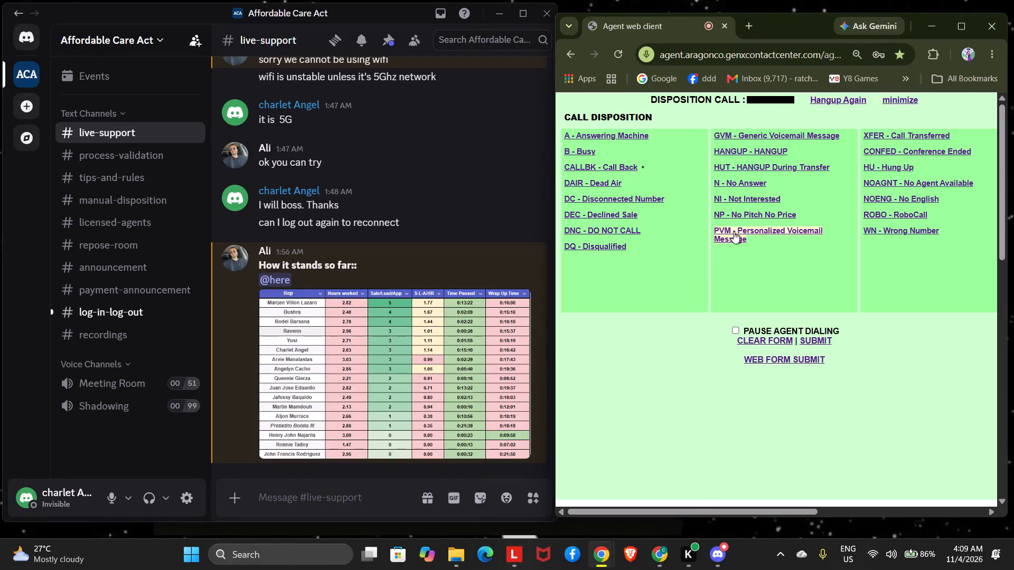
double_click(756, 196)
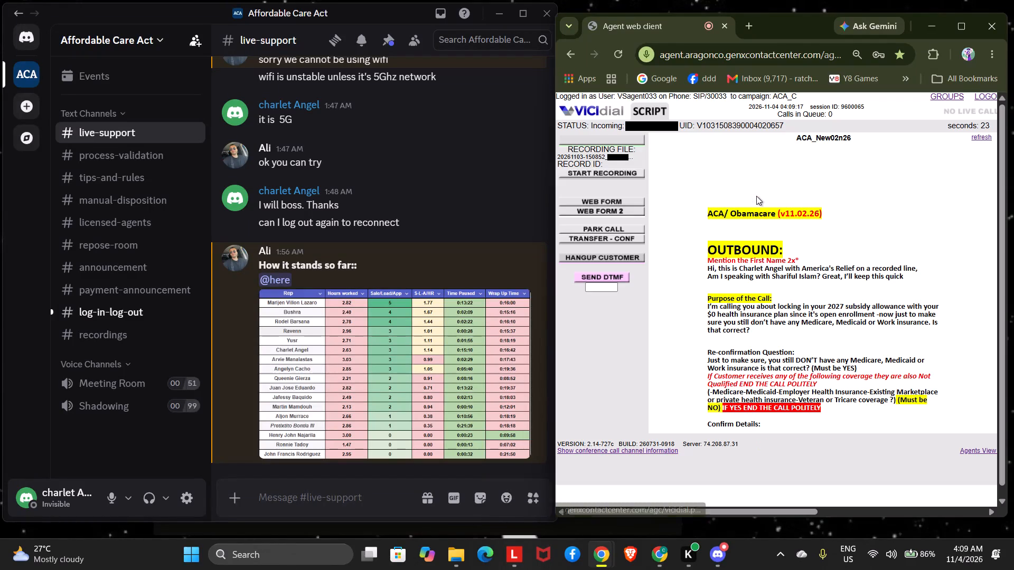
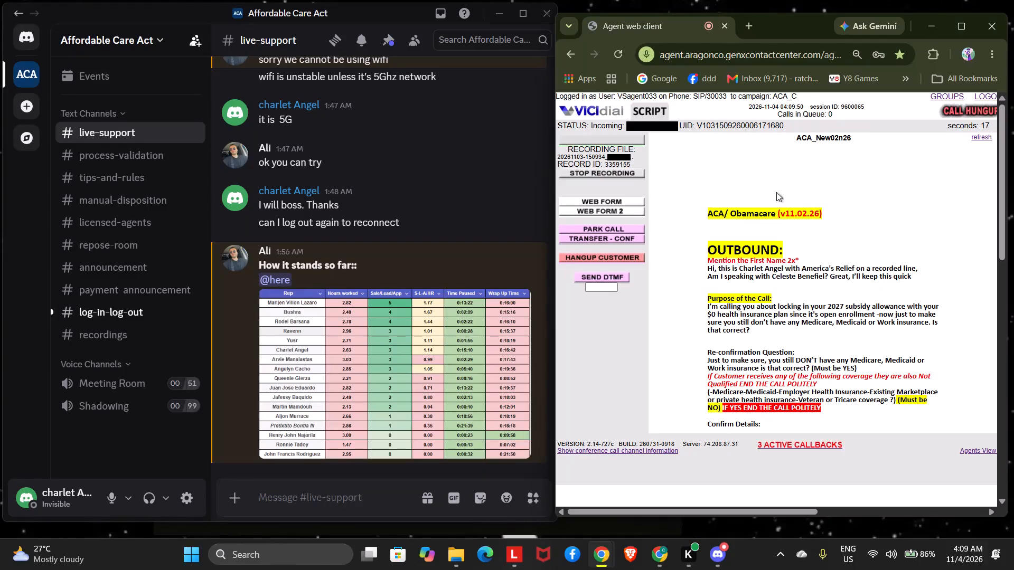
Close out the hung-up ACA customer call and record its disposition as DQ - Disqualified.
left_click(619, 258)
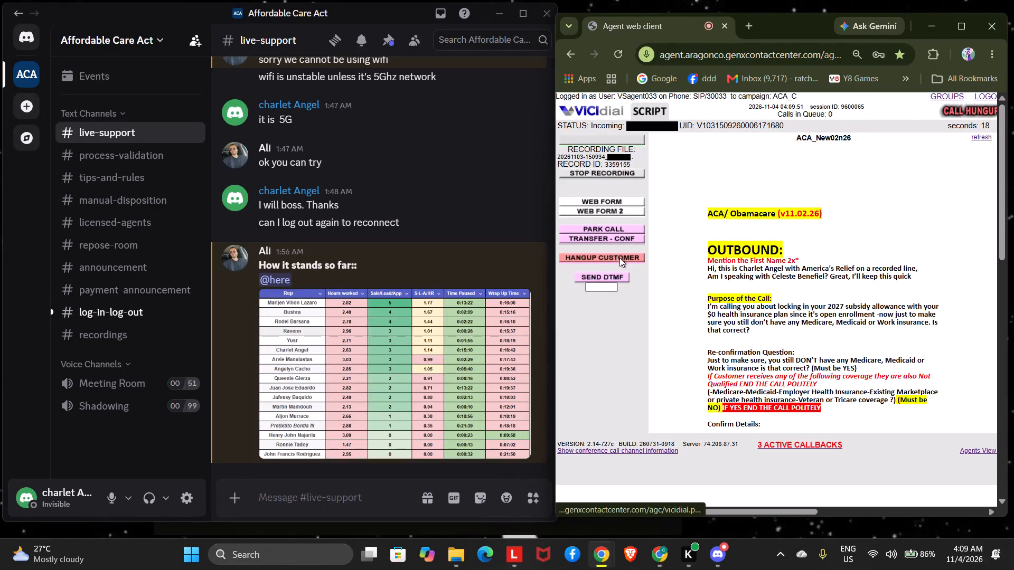
double_click(616, 250)
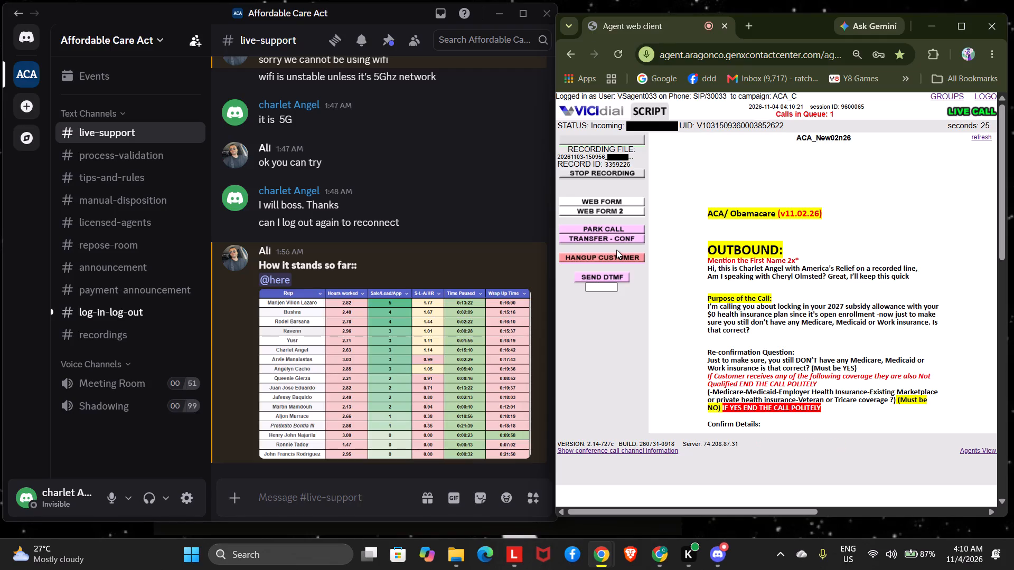
Hang up the live ACA customer call and record its disposition as NI - Not Interested.
left_click(613, 260)
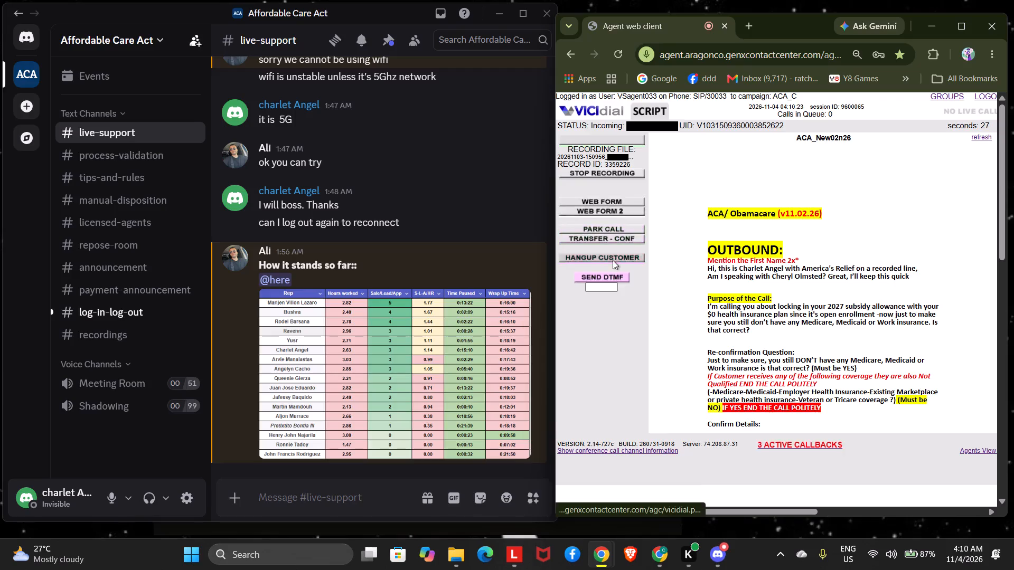
left_click(729, 195)
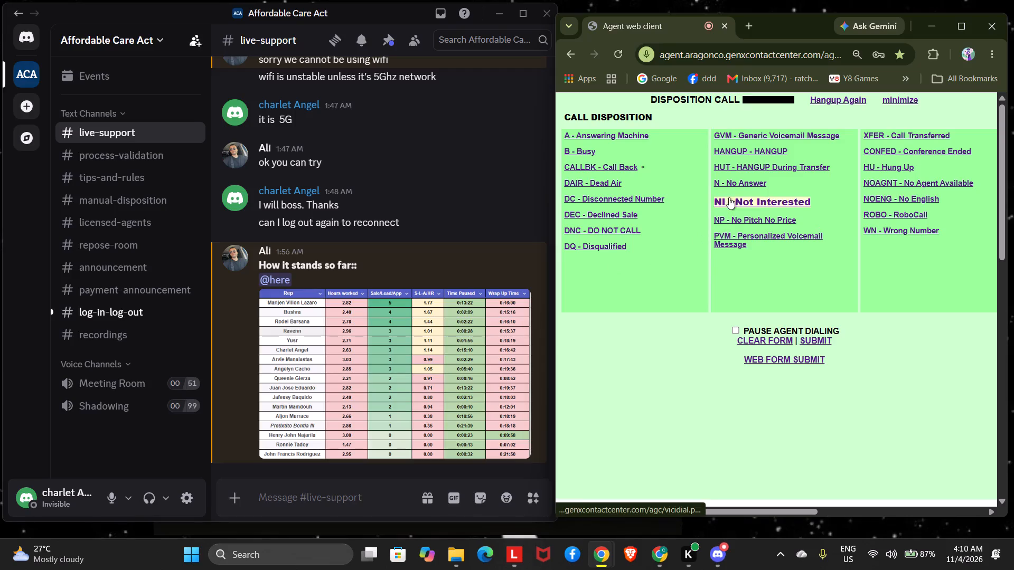
left_click(729, 197)
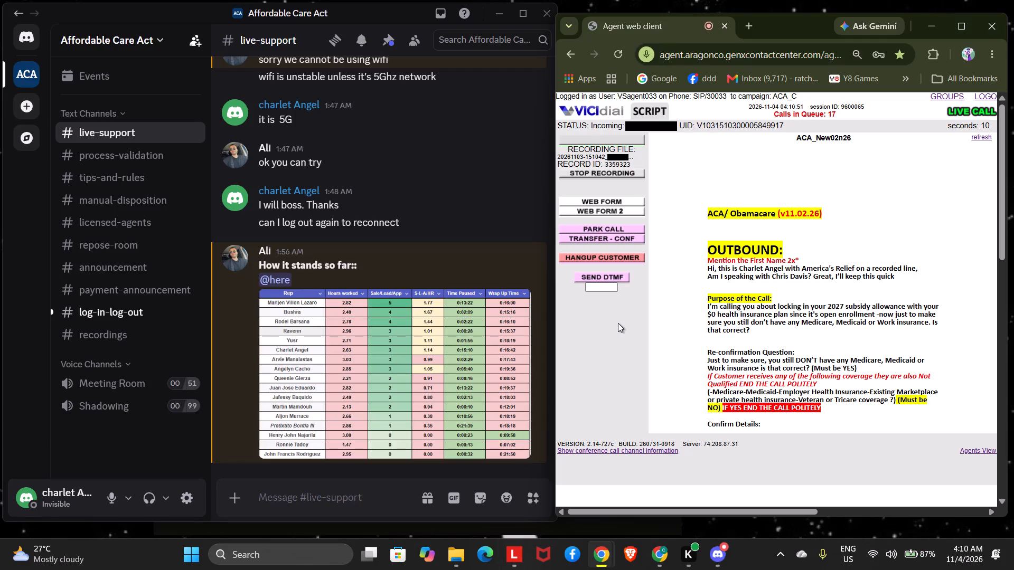
Close out the next ACA call, already hung up by the customer, with the disposition NI - Not Interested.
left_click(628, 259)
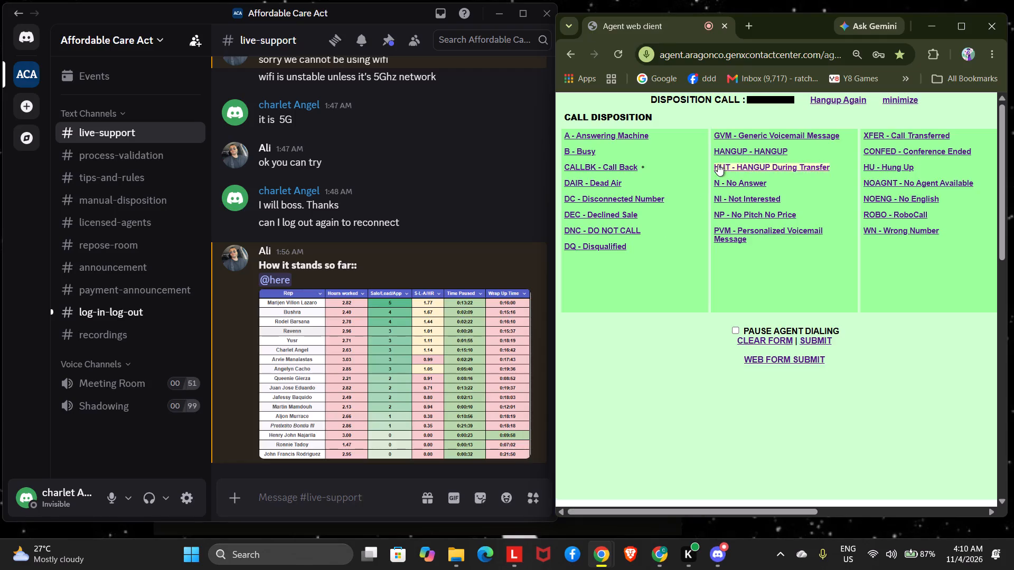
double_click(724, 199)
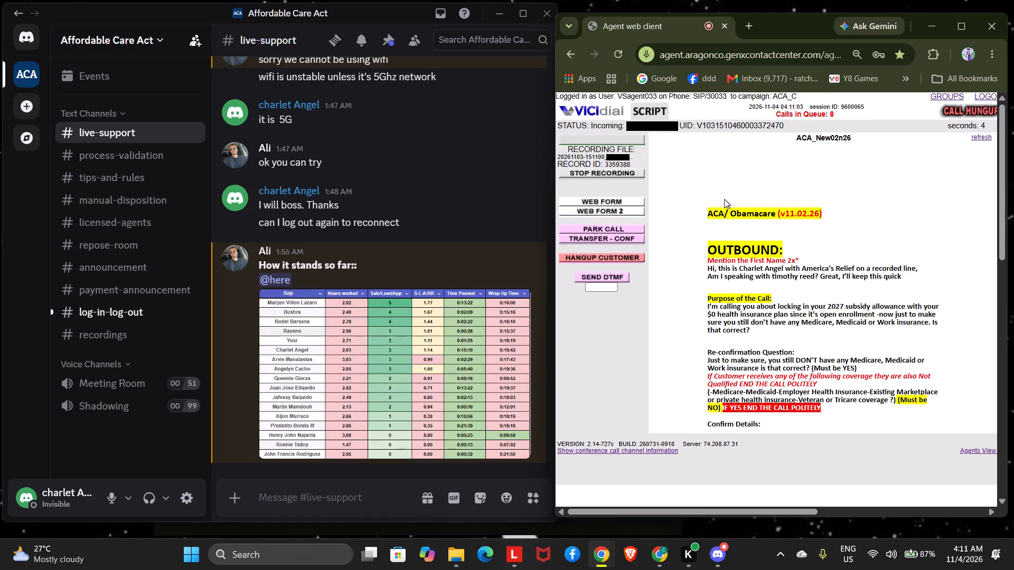
Close out the following hung-up ACA customer call and record its disposition as NI - Not Interested.
left_click(633, 258)
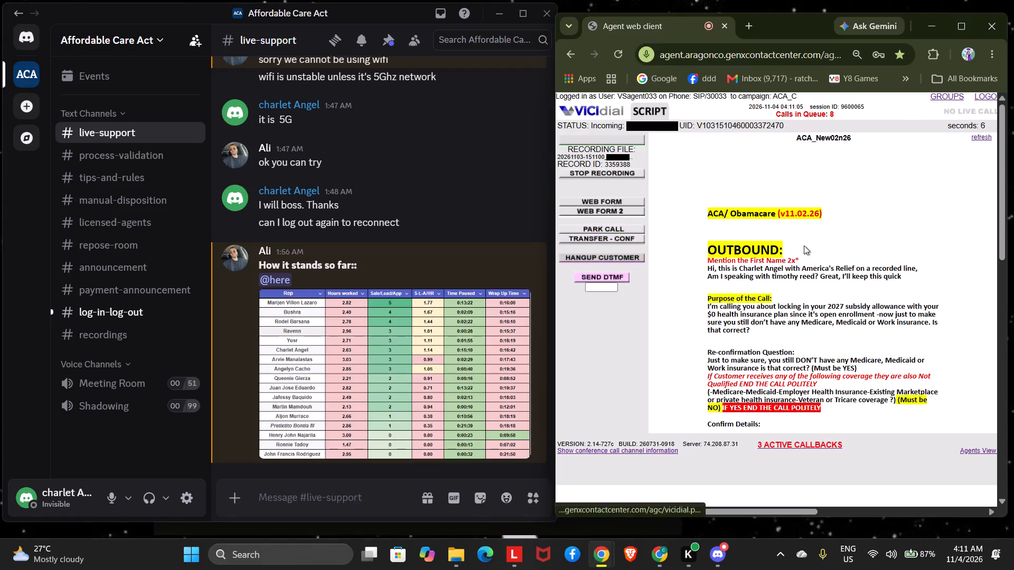
double_click(766, 203)
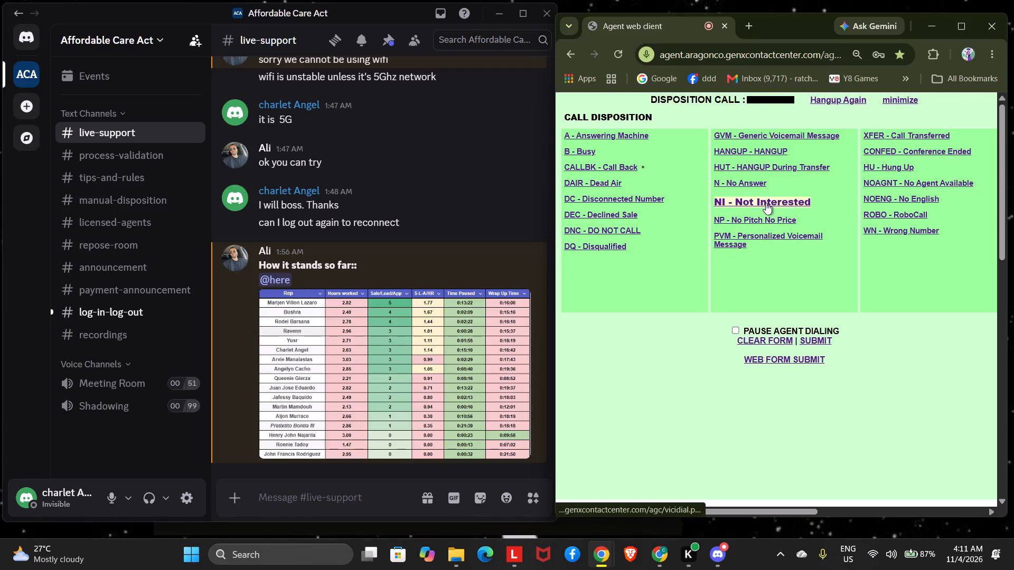
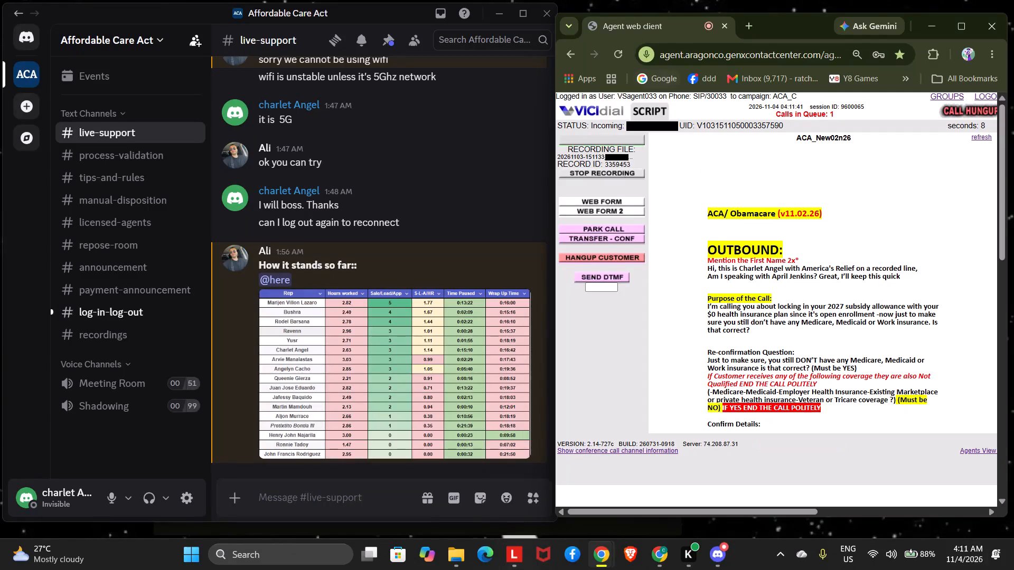
Close out the ACA call already hung up by the customer and record its disposition as NI - Not Interested.
left_click(625, 257)
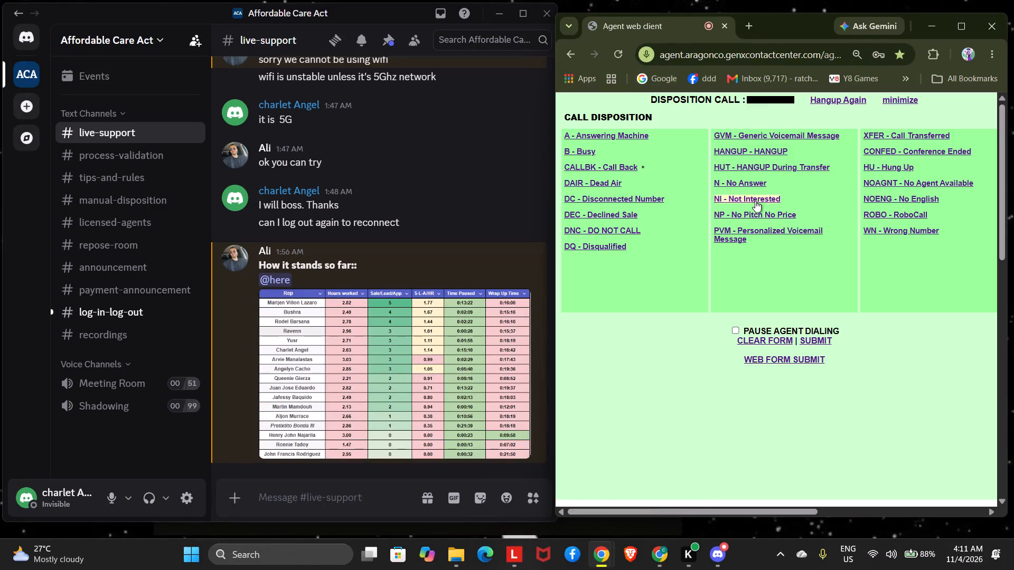
left_click(756, 198)
left_click(756, 198)
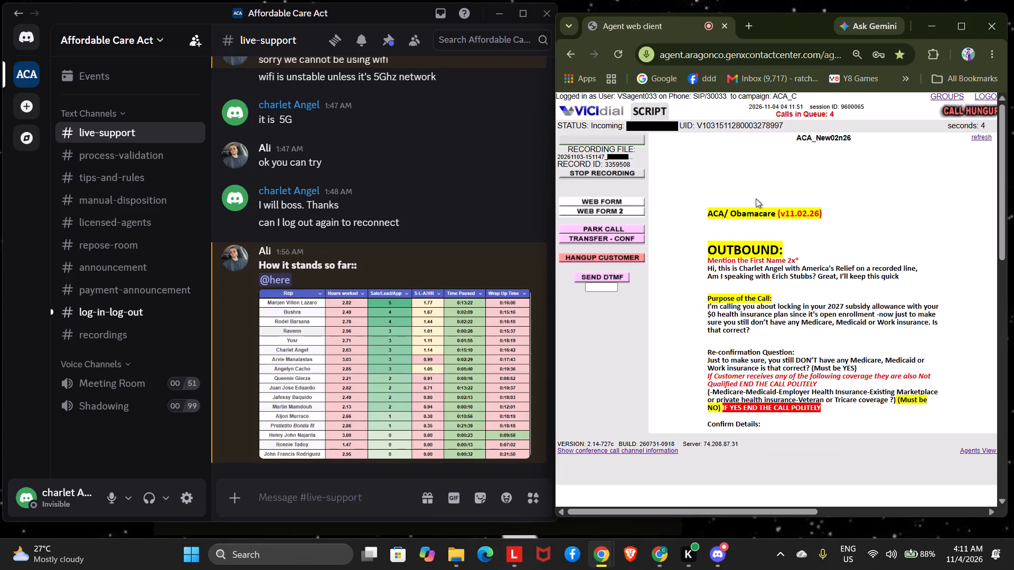
Close out the next hung-up ACA customer call with the disposition NI - Not Interested.
left_click(617, 256)
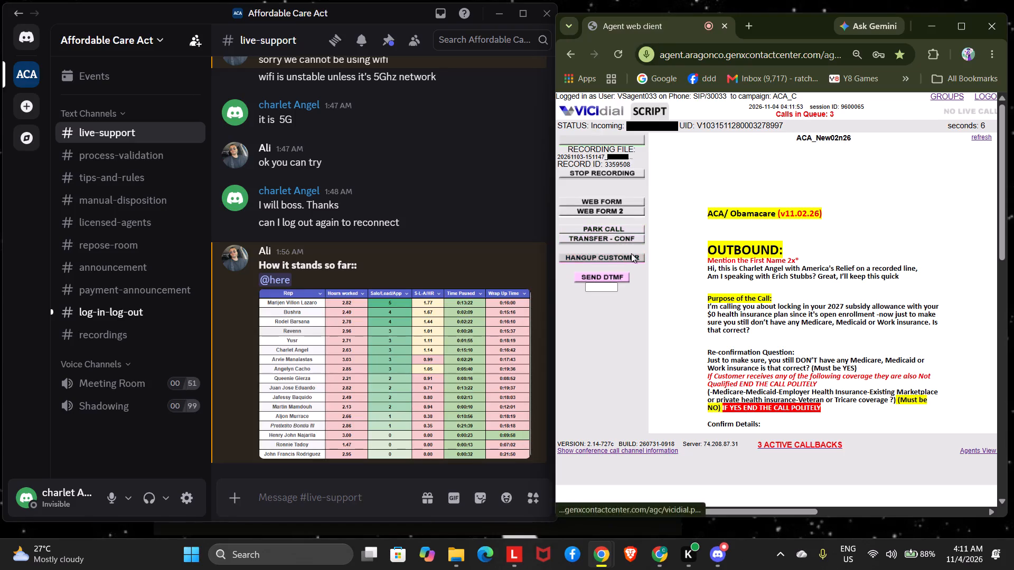
left_click(741, 196)
left_click(741, 196)
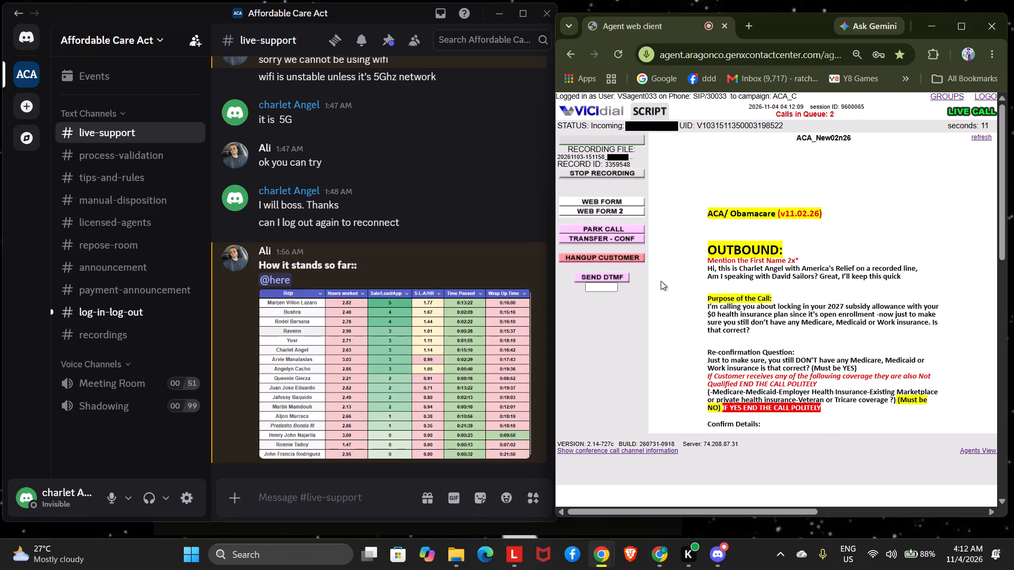
Hang up the live ACA customer call and record its disposition as NI - Not Interested.
left_click(630, 260)
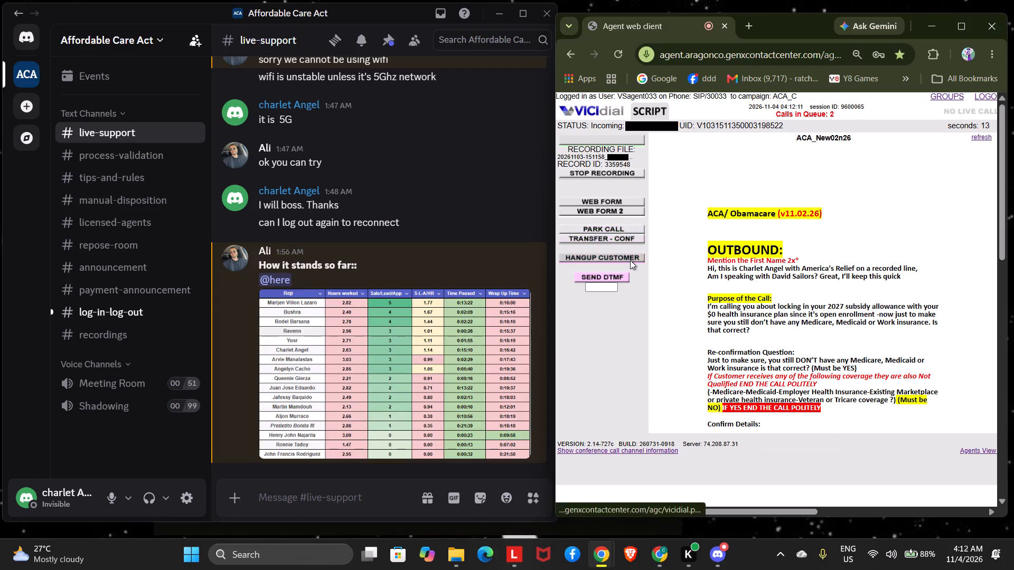
left_click(746, 204)
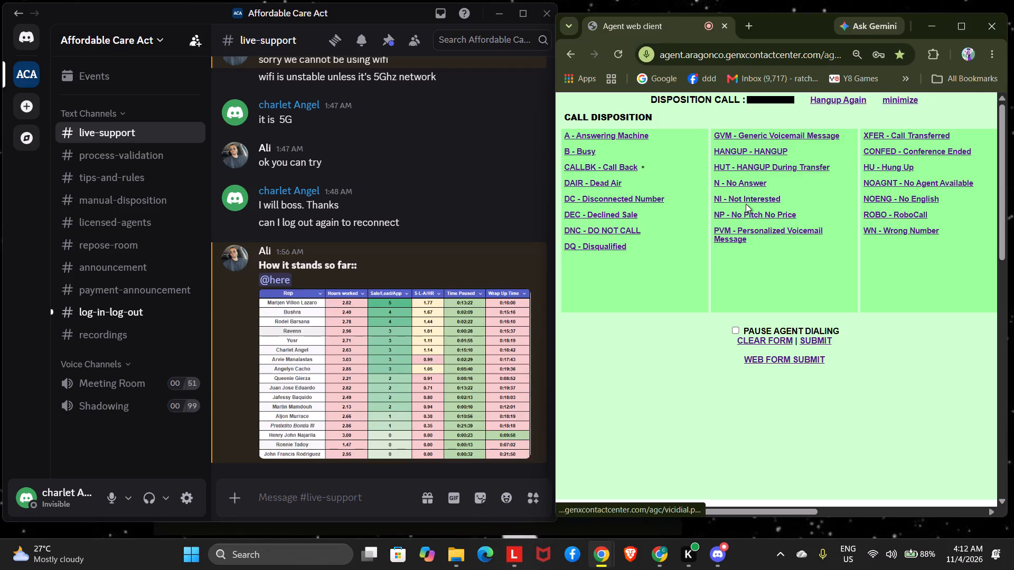
left_click(746, 201)
left_click(746, 201)
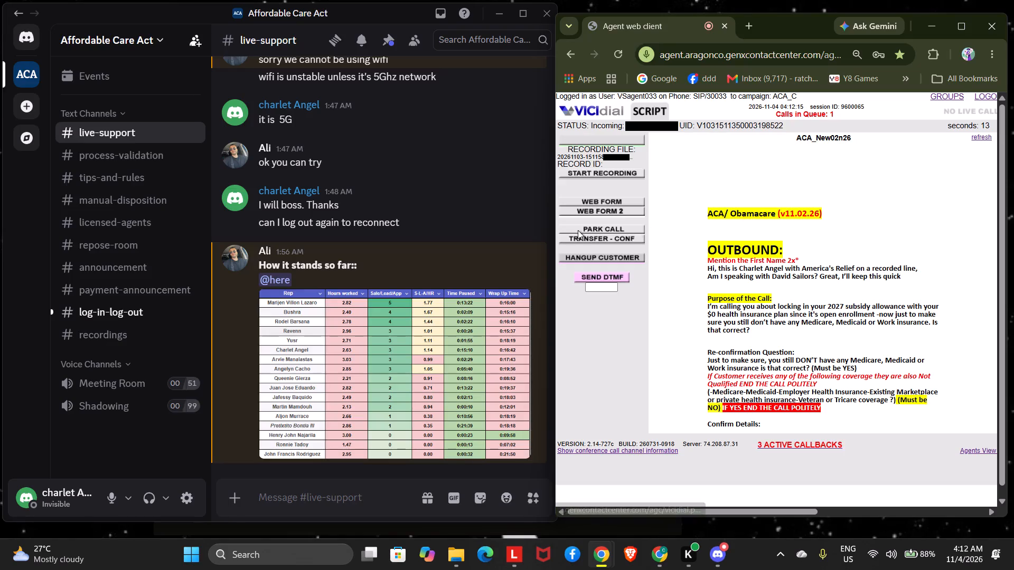
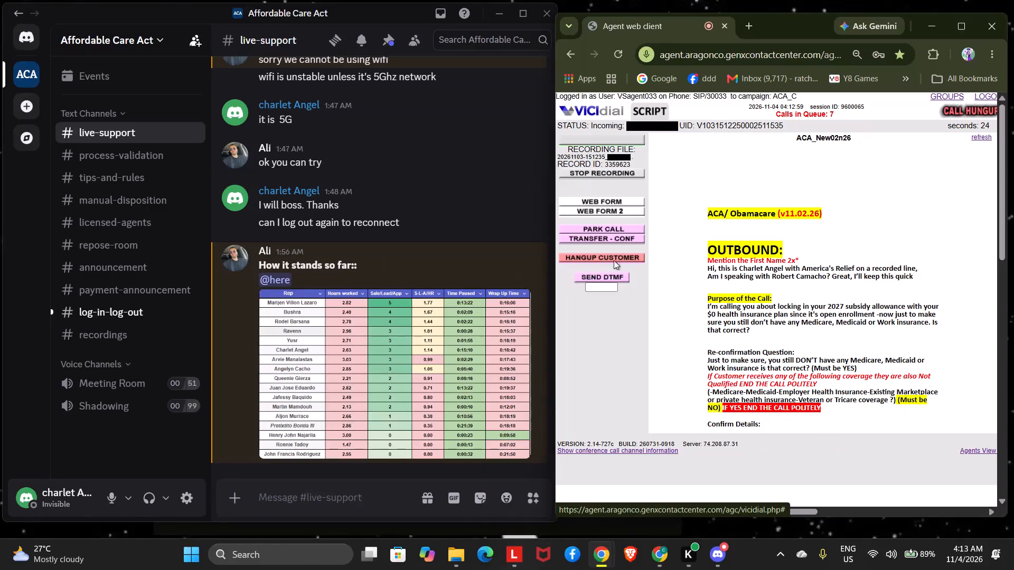
Close out the ACA call the customer has already hung up and record its disposition as NI - Not Interested.
left_click(622, 255)
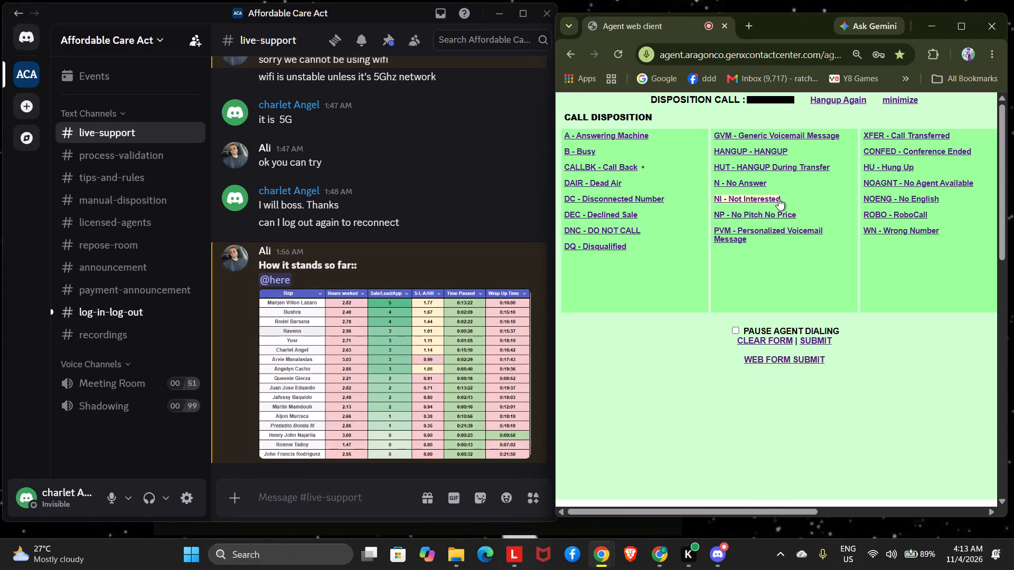
double_click(770, 199)
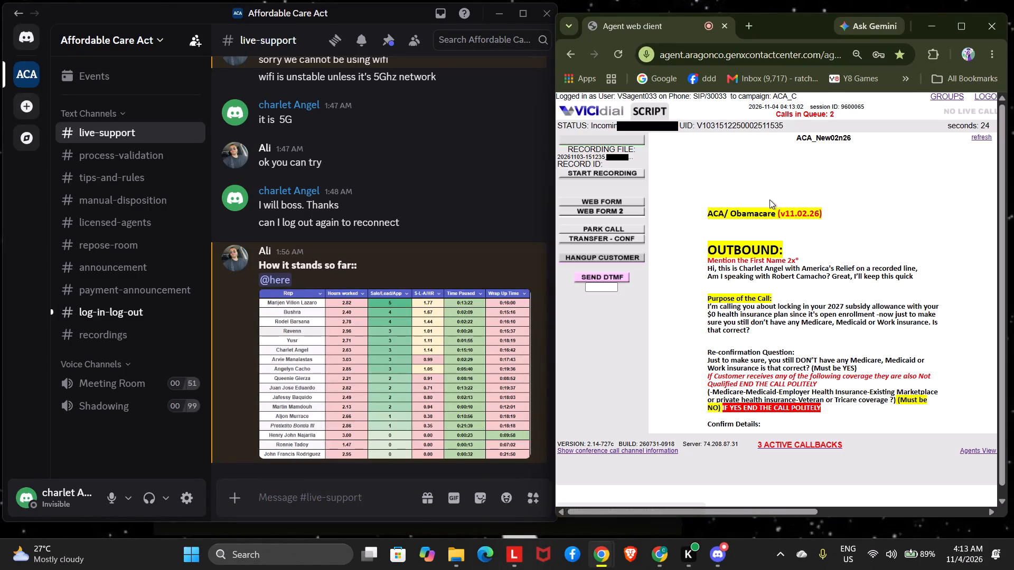
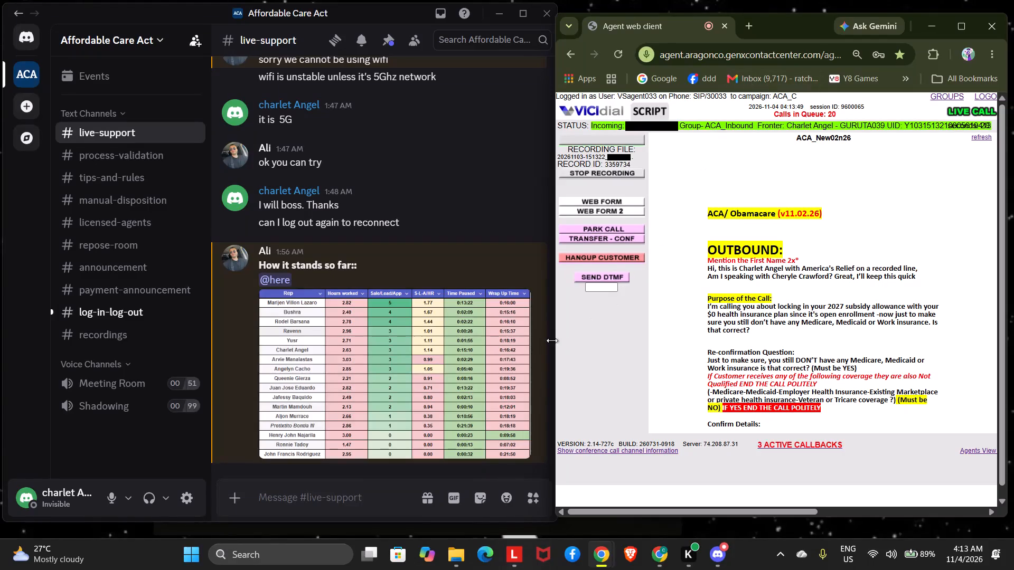
Hang up the live ACA_Inbound customer call and record its disposition as NI - Not Interested.
left_click(615, 255)
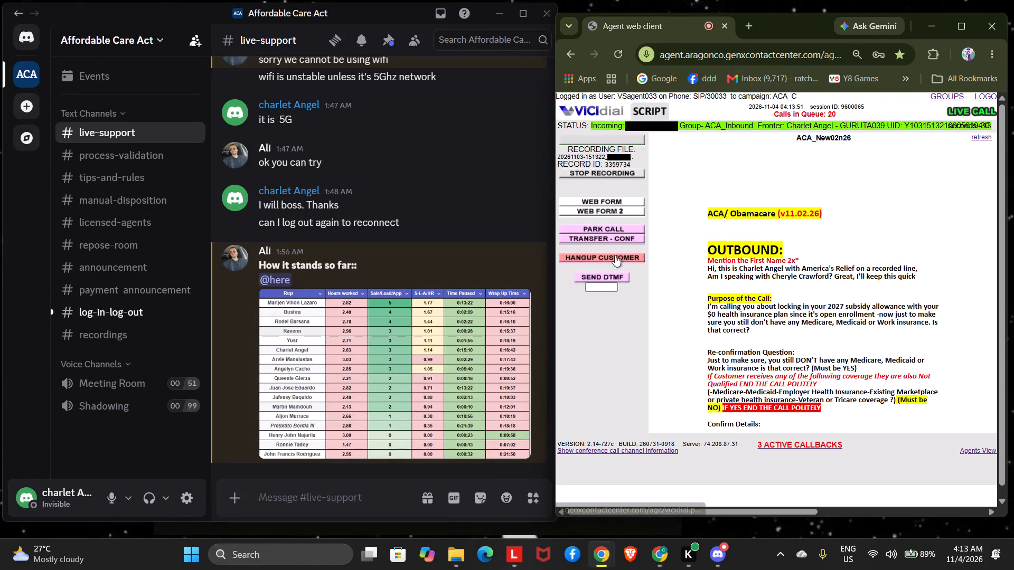
double_click(723, 198)
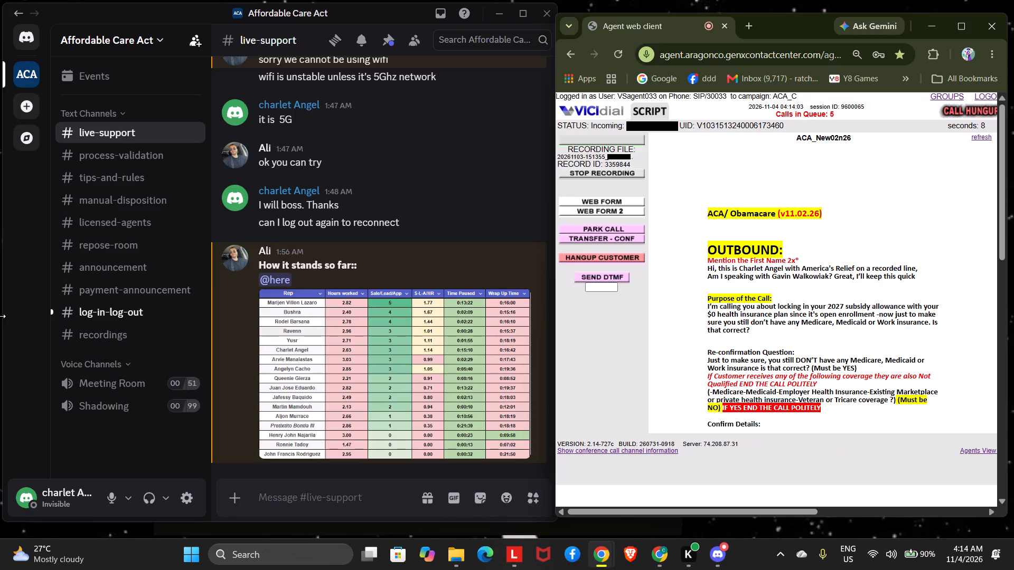
Close out the next ACA call, already ended by the customer, and record its disposition as NI - Not Interested.
left_click(579, 259)
left_click(750, 195)
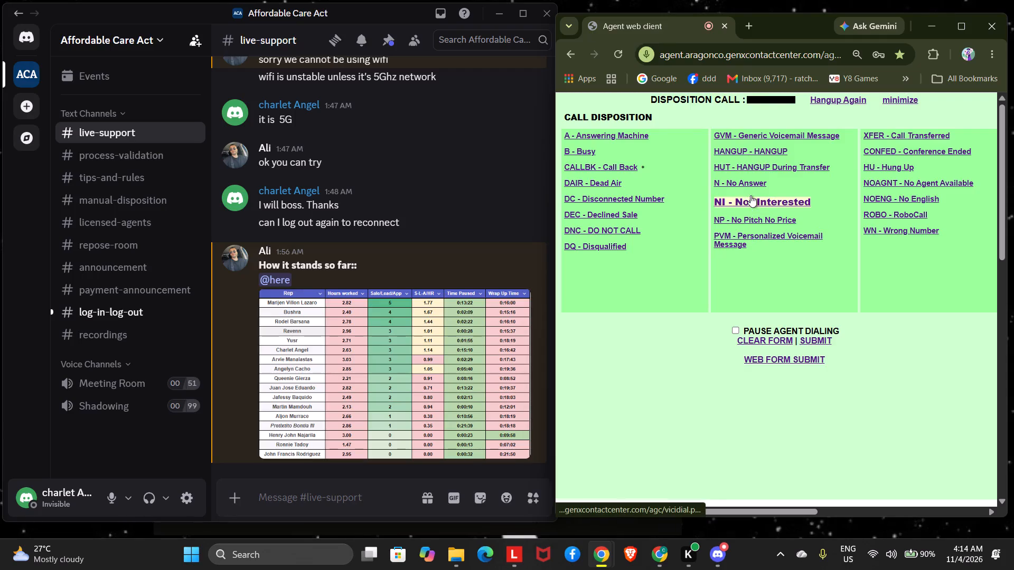
left_click(750, 202)
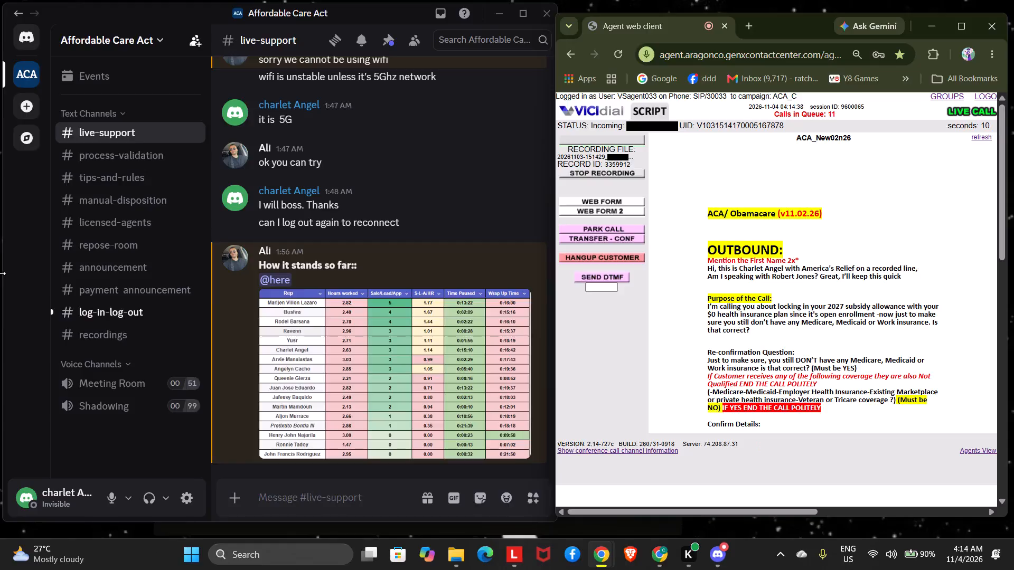
Hang up the next live ACA call and record its disposition as NI - Not Interested.
left_click(602, 254)
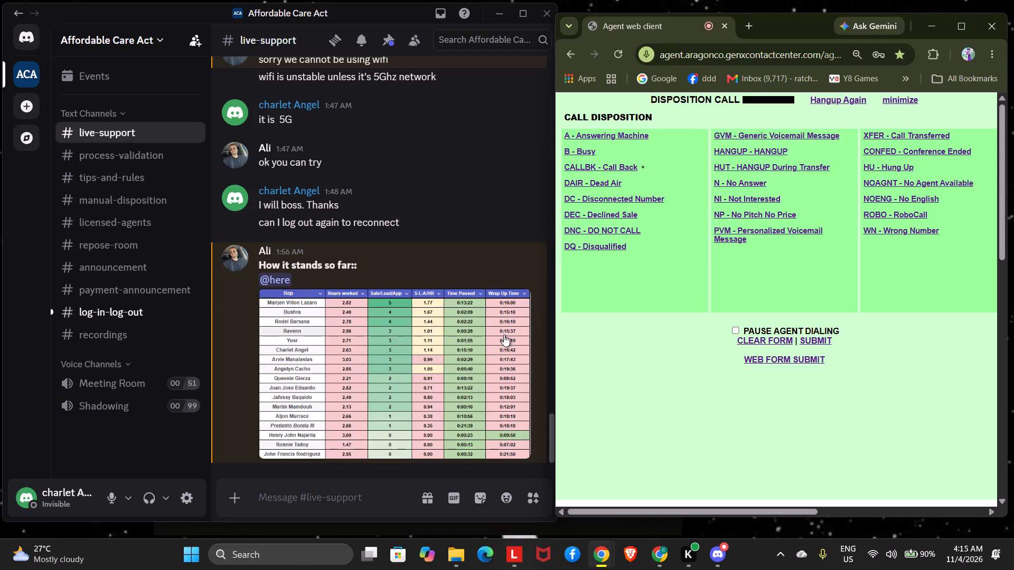
double_click(728, 202)
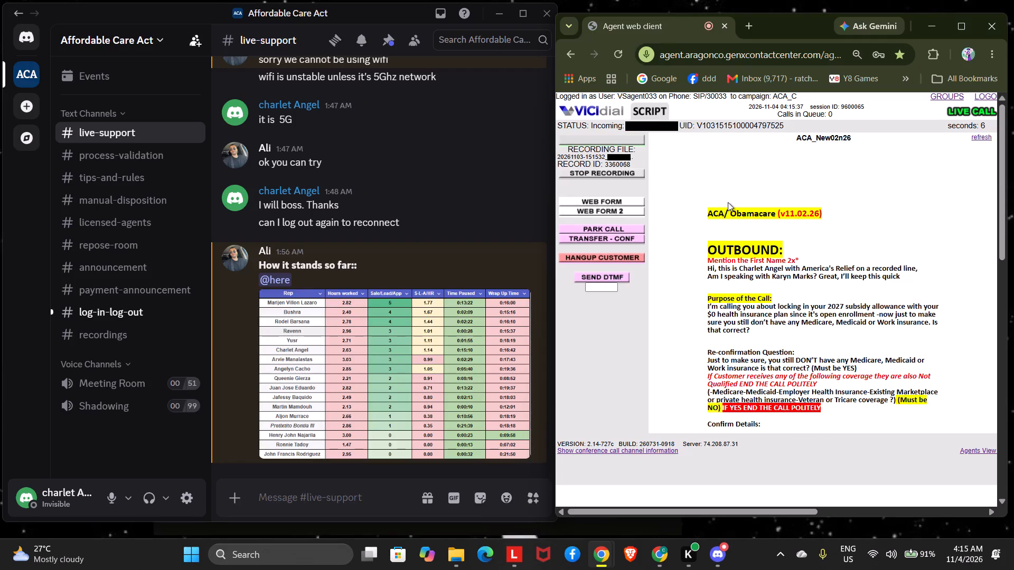
Close out the following call that the customer has hung up and record its disposition as NI - Not Interested.
left_click(623, 264)
left_click(623, 259)
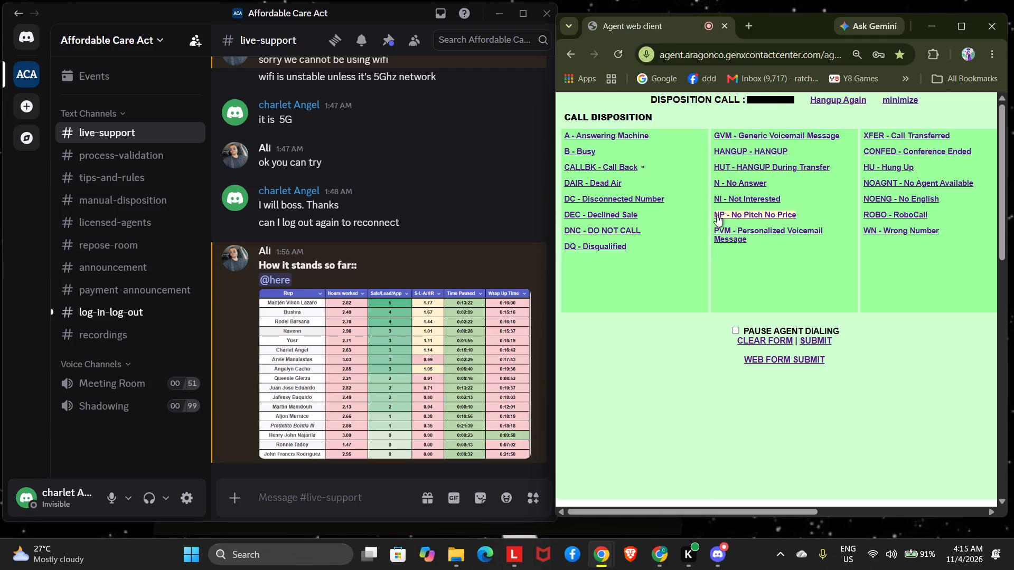
double_click(737, 200)
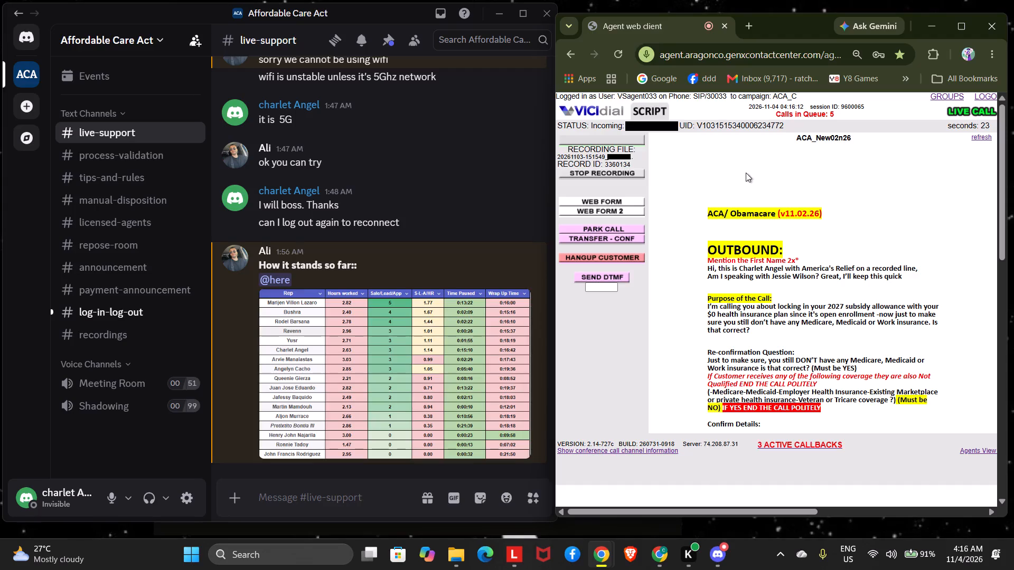
Hang up the current live ACA call and record its disposition as NI - Not Interested.
left_click(597, 255)
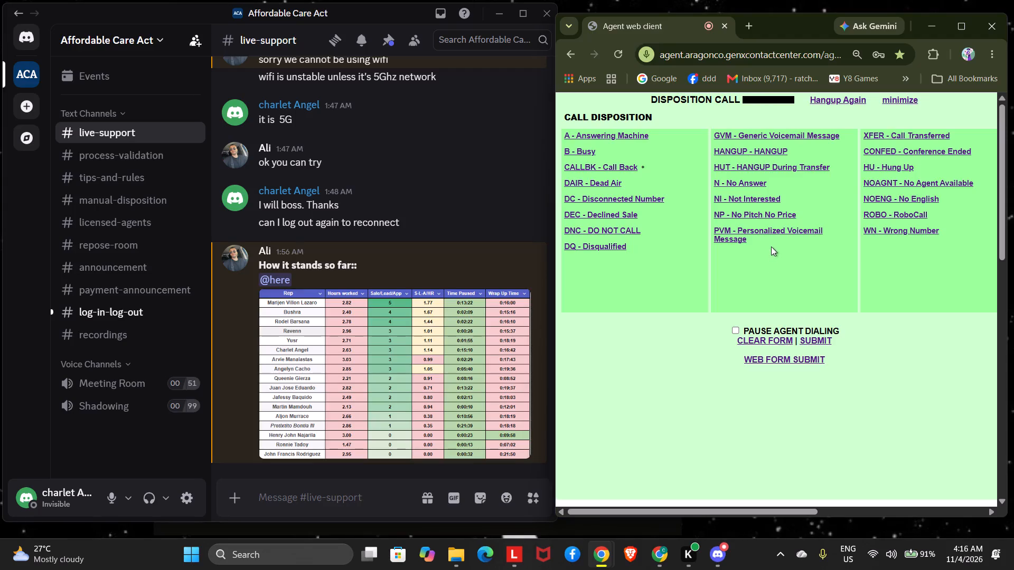
left_click(749, 196)
left_click(749, 196)
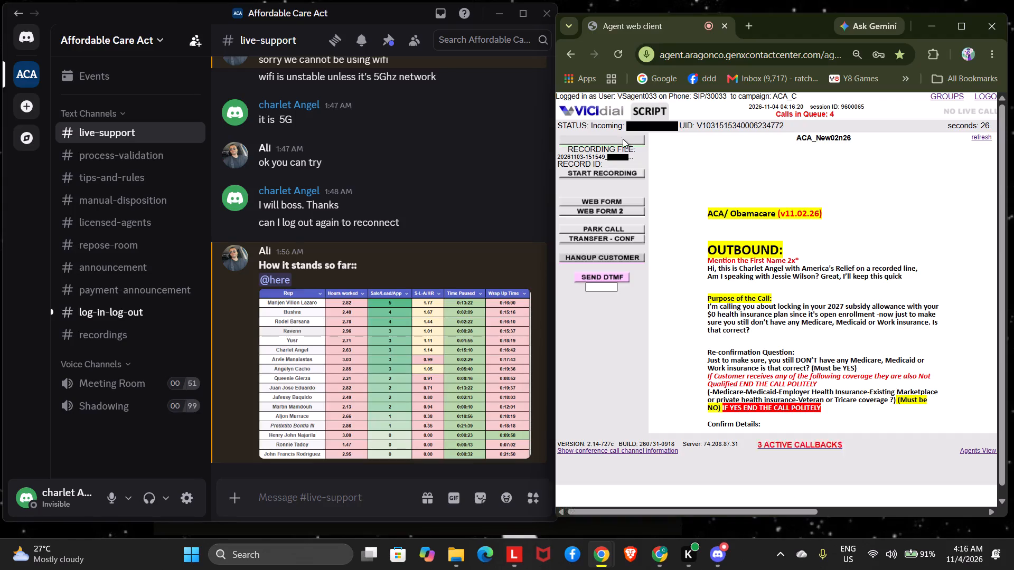
Pause the agent's active dialing status and open the pause code selection.
left_click(622, 138)
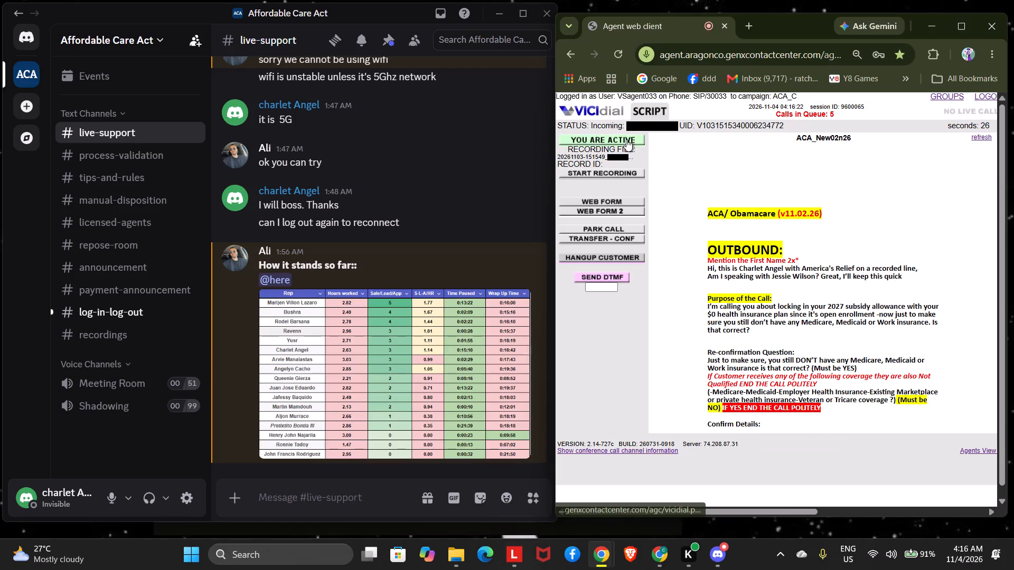
left_click(625, 138)
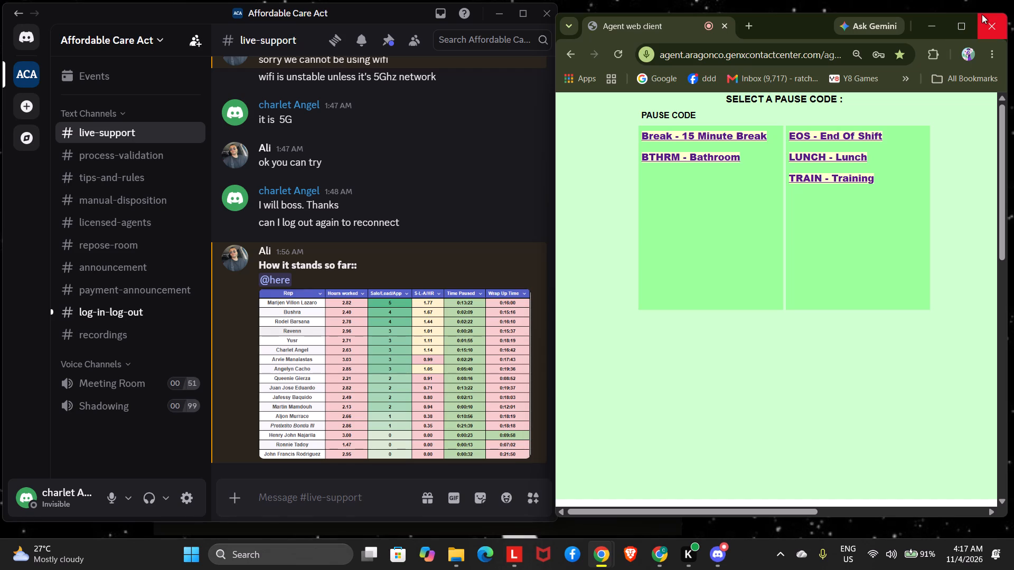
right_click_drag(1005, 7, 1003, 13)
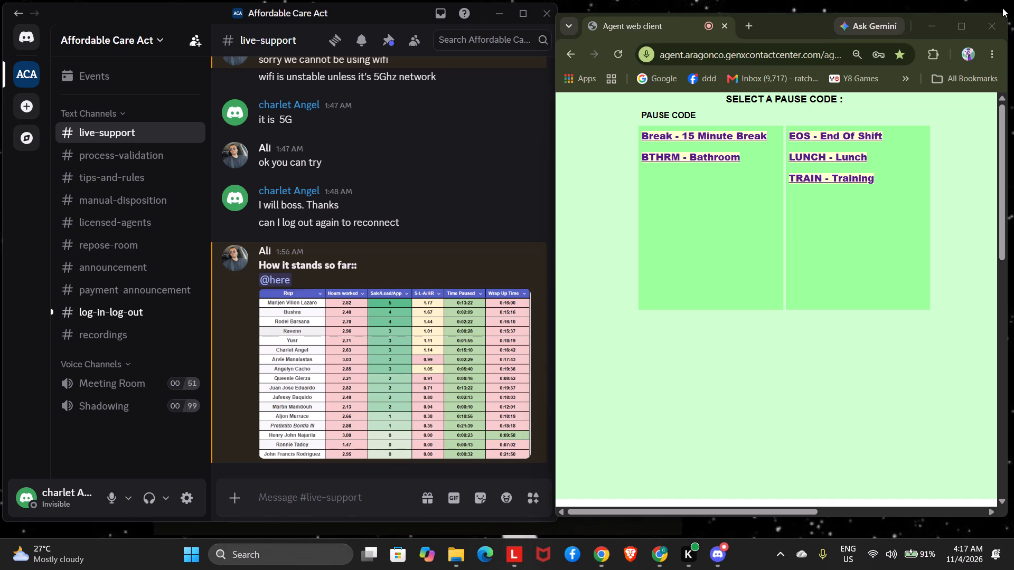
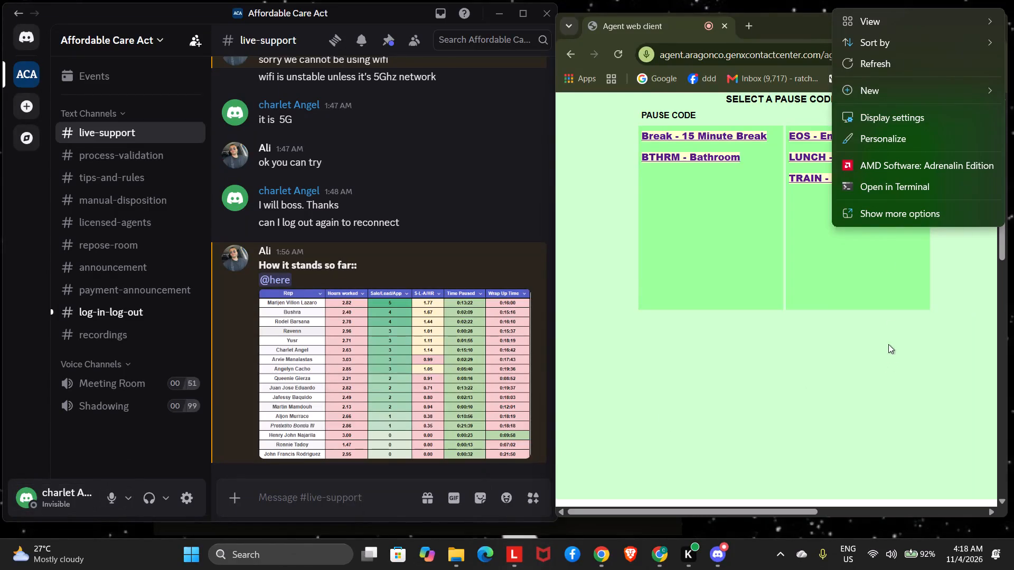
Set the agent's pause code to Break - 15 Minute Break.
left_click(729, 139)
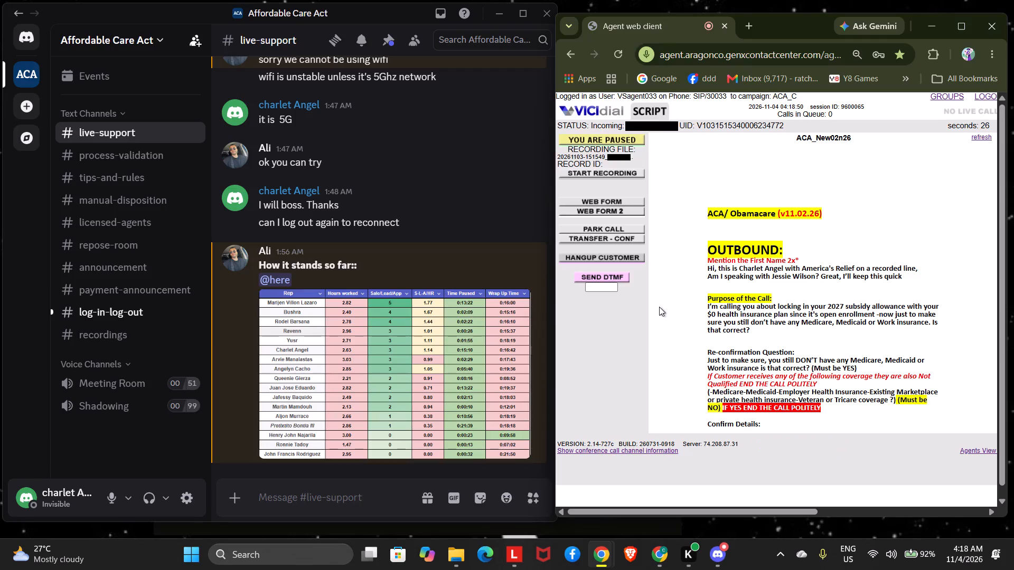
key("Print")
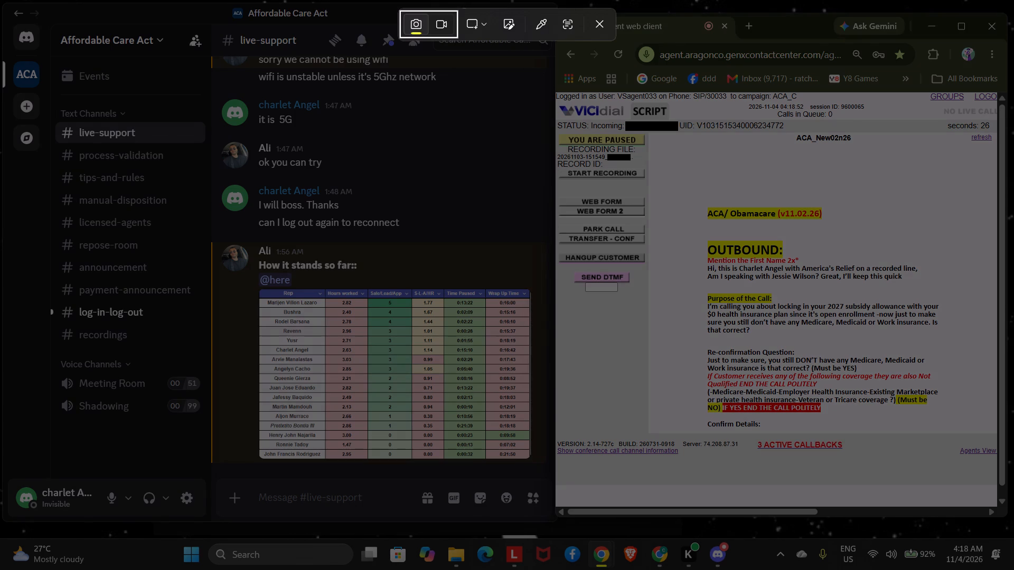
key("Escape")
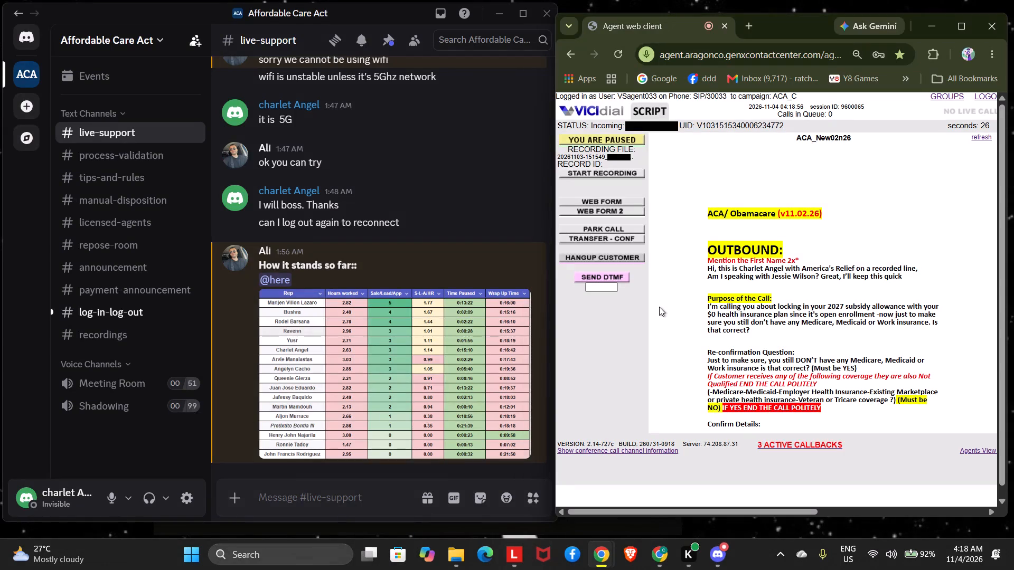